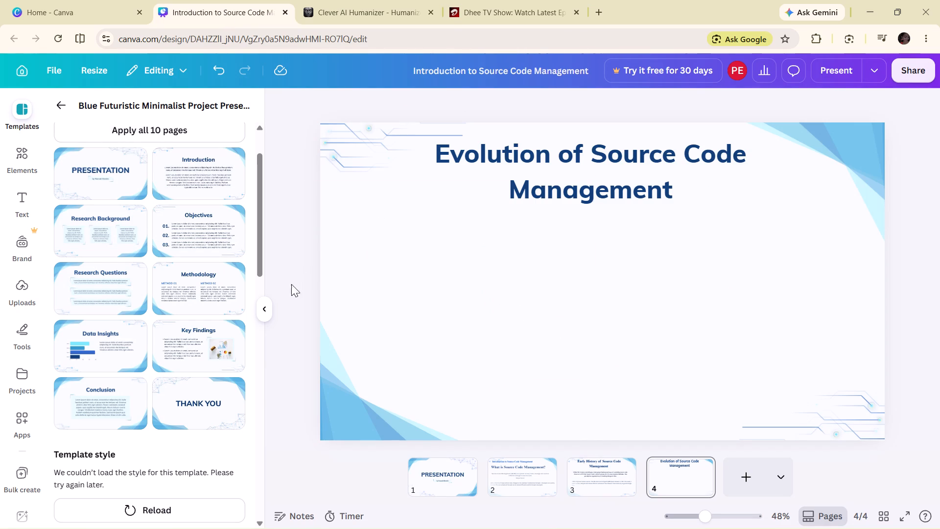
pyautogui.click(589, 463)
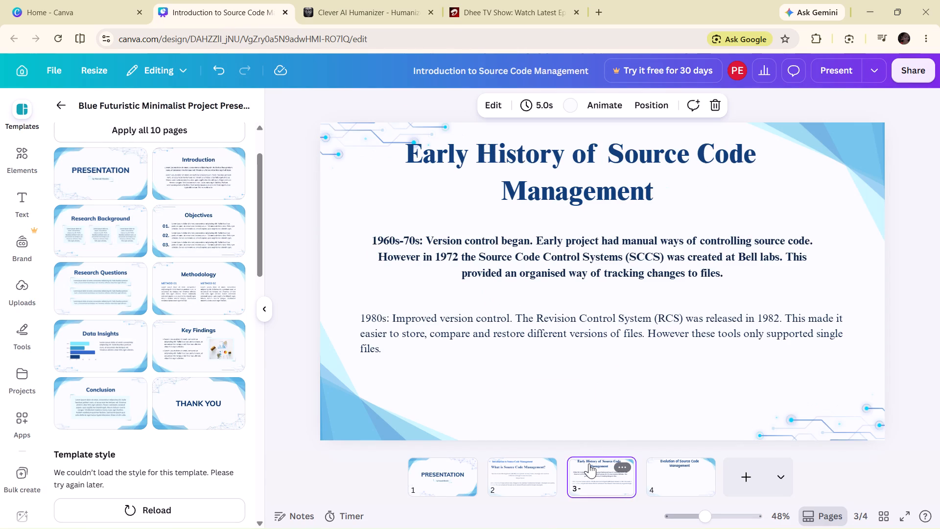
pyautogui.click(577, 248)
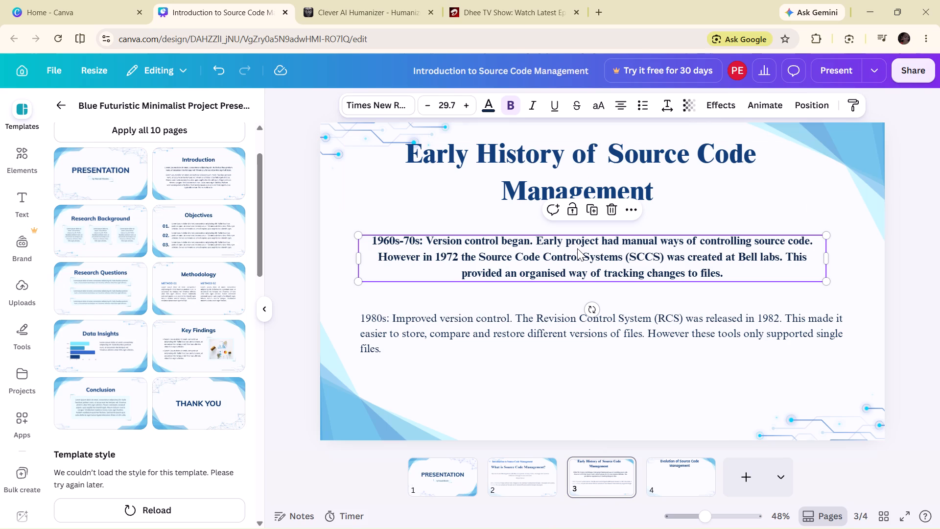
pyautogui.click(680, 469)
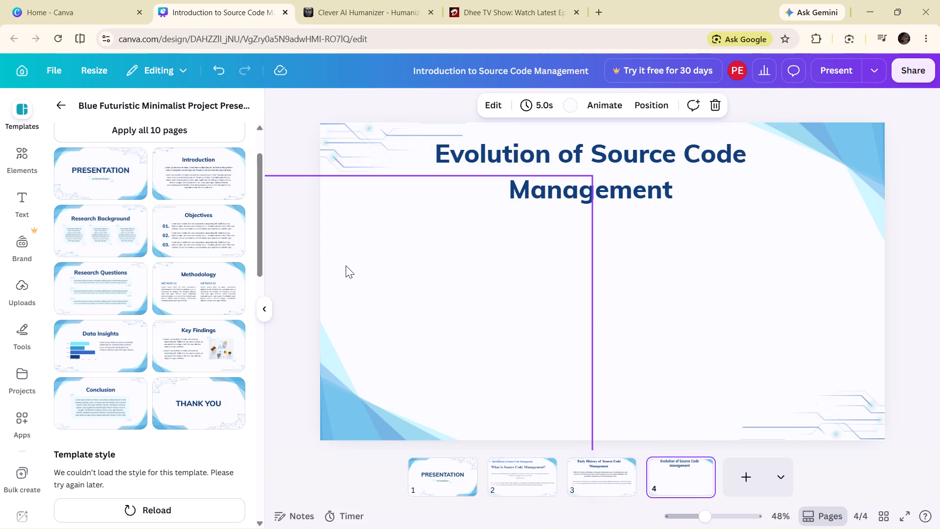
pyautogui.click(517, 324)
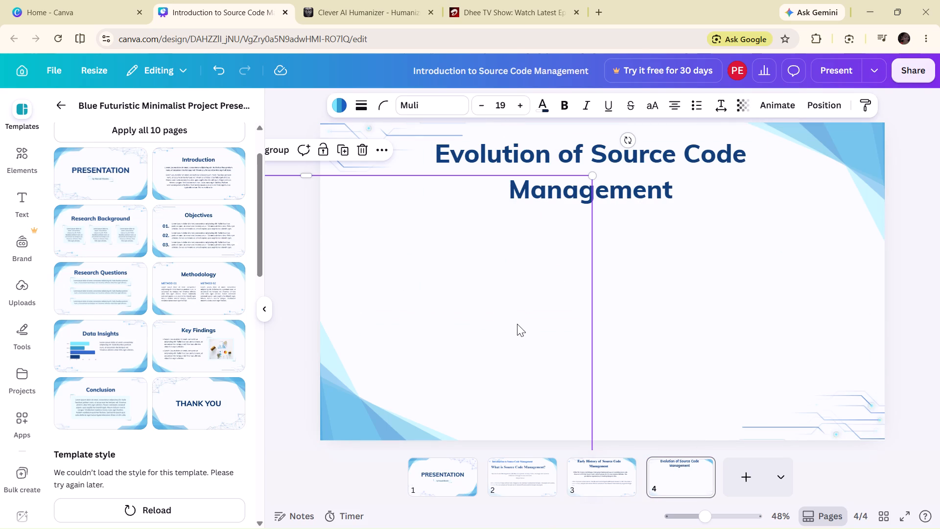
pyautogui.click(280, 337)
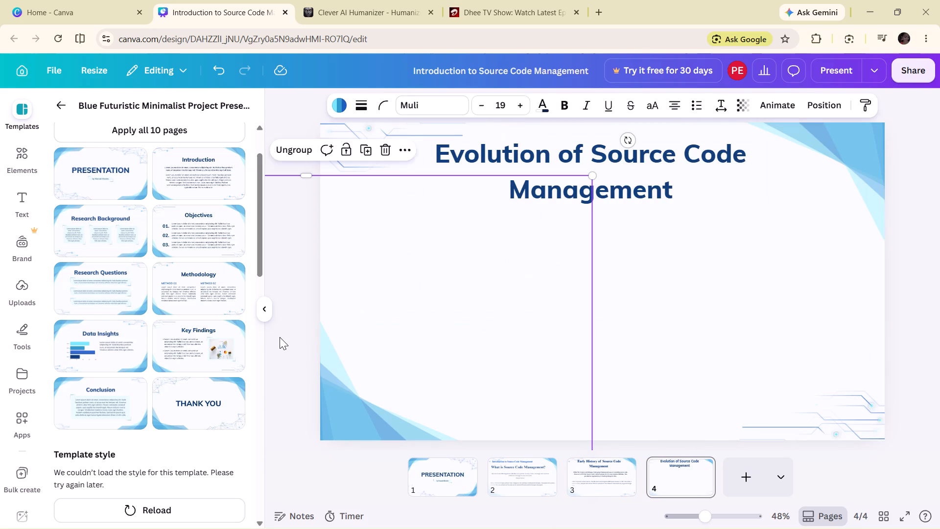
# Add a non-bold subheading text box to slide 4 and paste the copied Centralised Version Control paragraph into it.
pyautogui.click(8, 196)
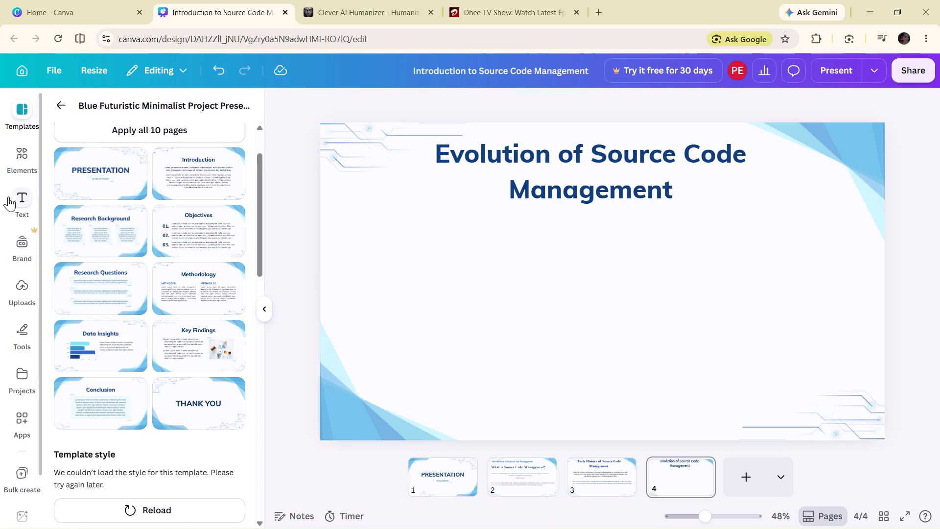
pyautogui.click(141, 340)
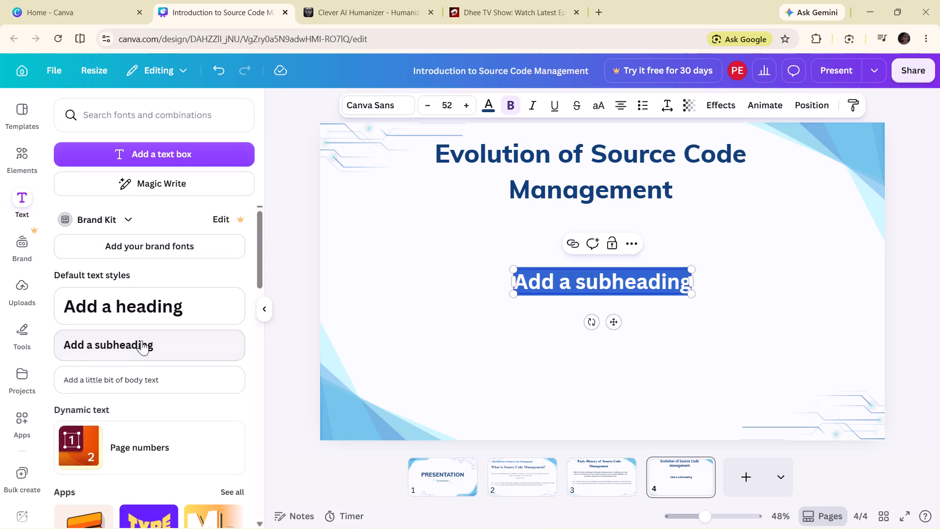
pyautogui.click(506, 112)
pyautogui.hotkey('ctrl', 'v')
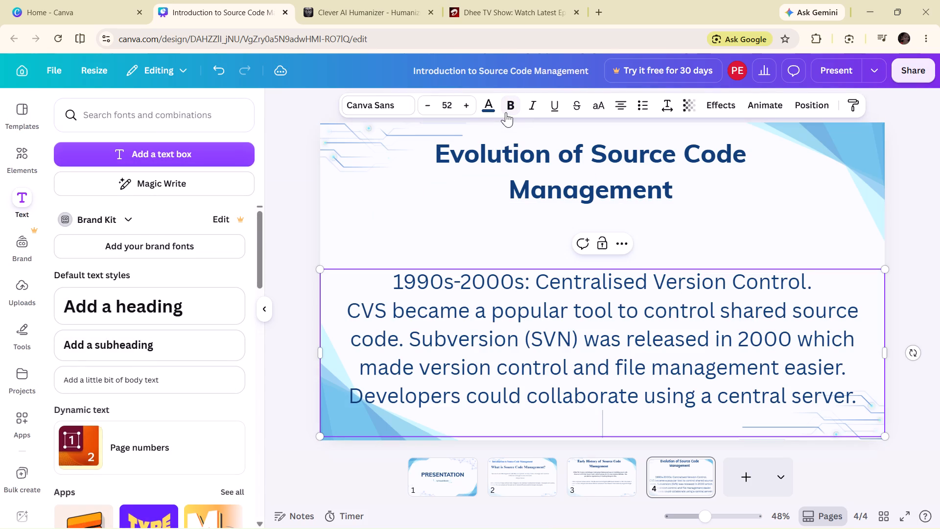
# Remove the empty line ending the pasted text and reduce the CVS paragraph's font size to 49.
pyautogui.tripleClick(424, 111)
pyautogui.tripleClick(424, 111)
pyautogui.doubleClick(424, 111)
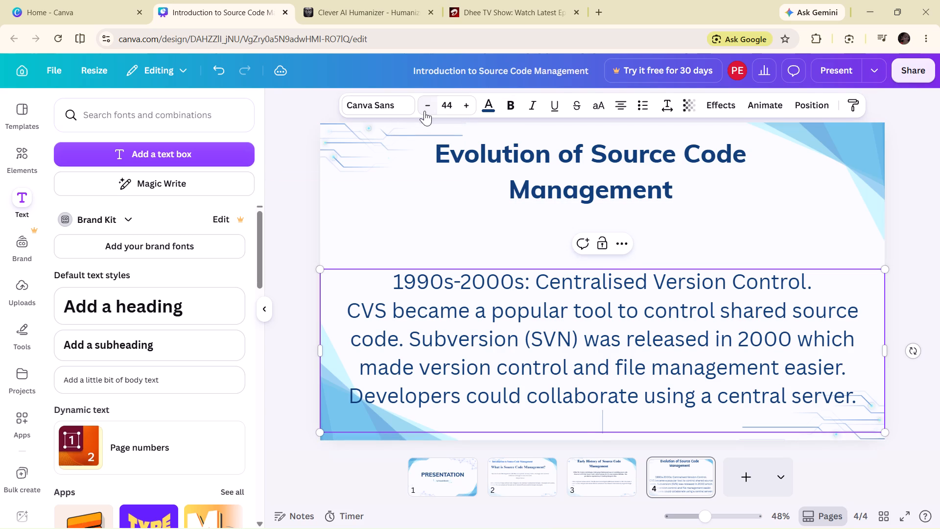
pyautogui.press('BackSpace')
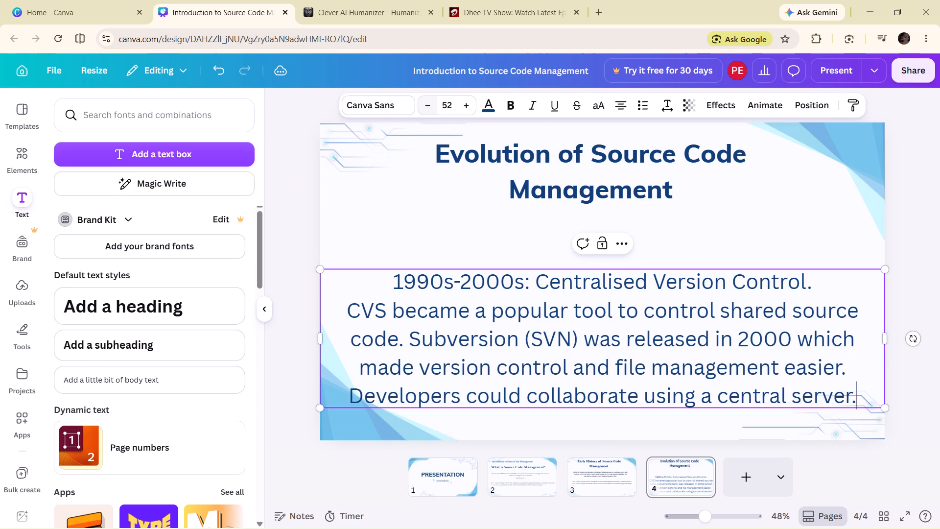
pyautogui.click(427, 106)
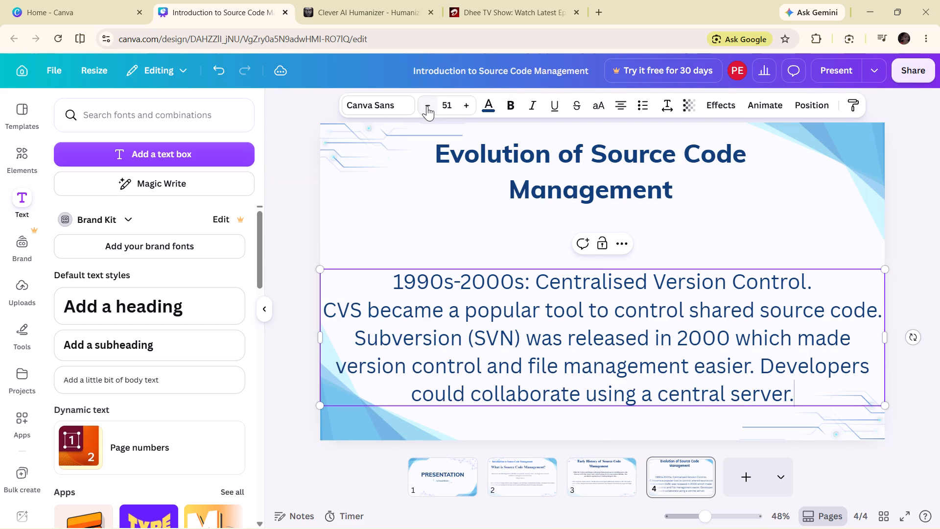
pyautogui.click(427, 106)
pyautogui.click(427, 106)
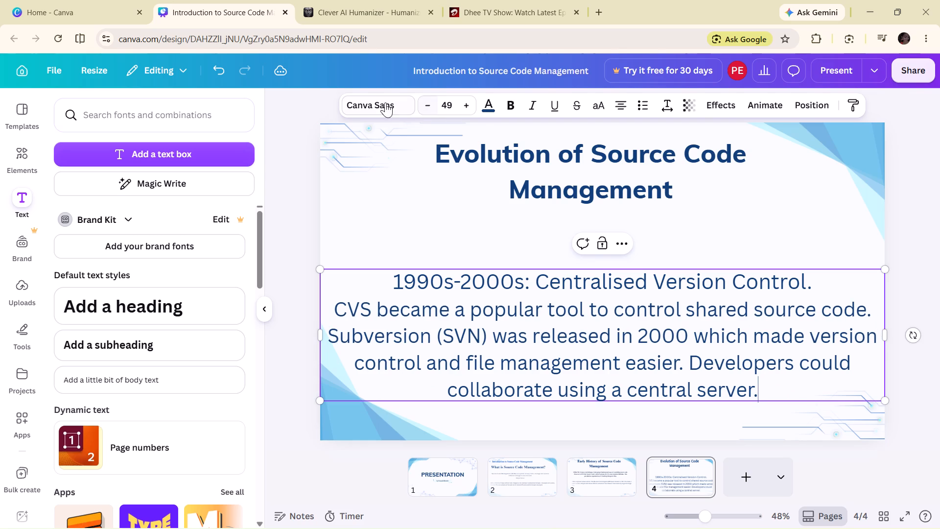
# Set the CVS paragraph's font to Times New Roman MT.
pyautogui.click(377, 101)
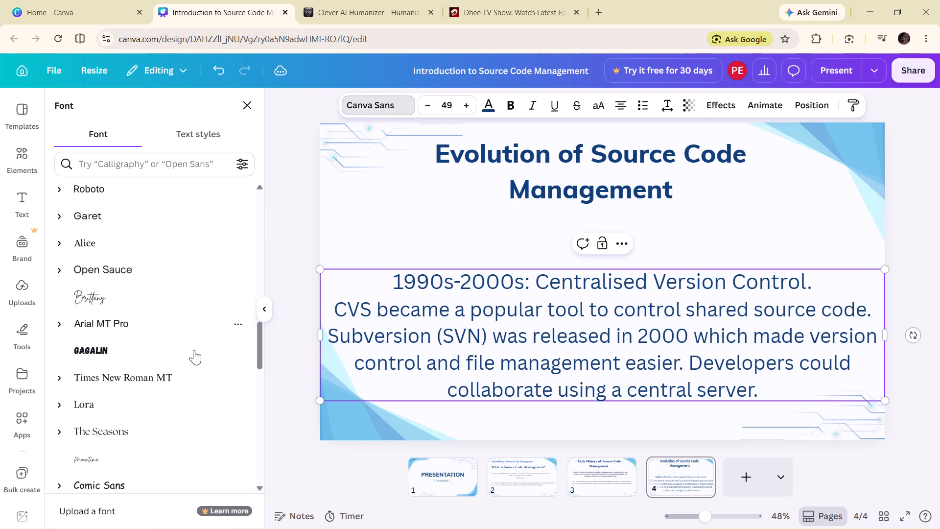
pyautogui.click(189, 374)
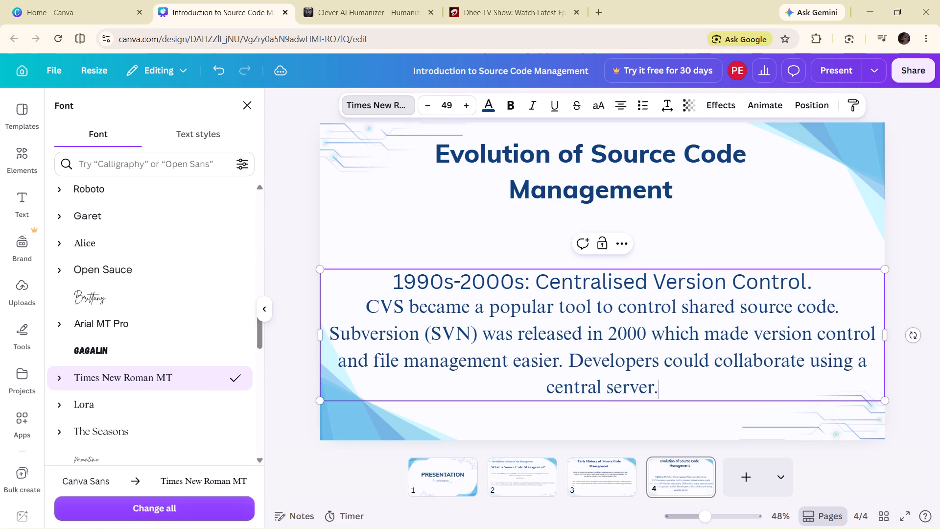
pyautogui.click(291, 273)
# Scale the text box down until the CVS paragraph is about size 39, and move it beneath the slide title.
pyautogui.moveTo(319, 269); pyautogui.dragTo(432, 302)
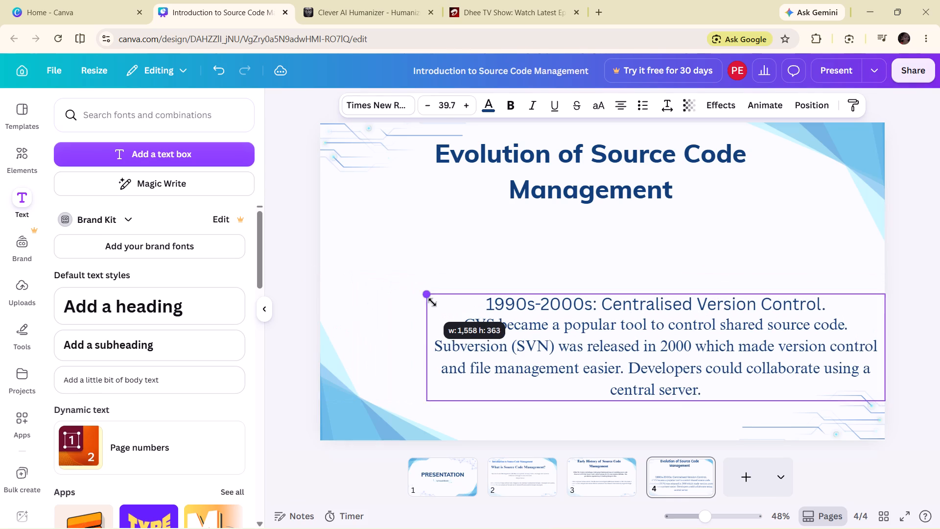
pyautogui.moveTo(432, 302); pyautogui.dragTo(436, 303)
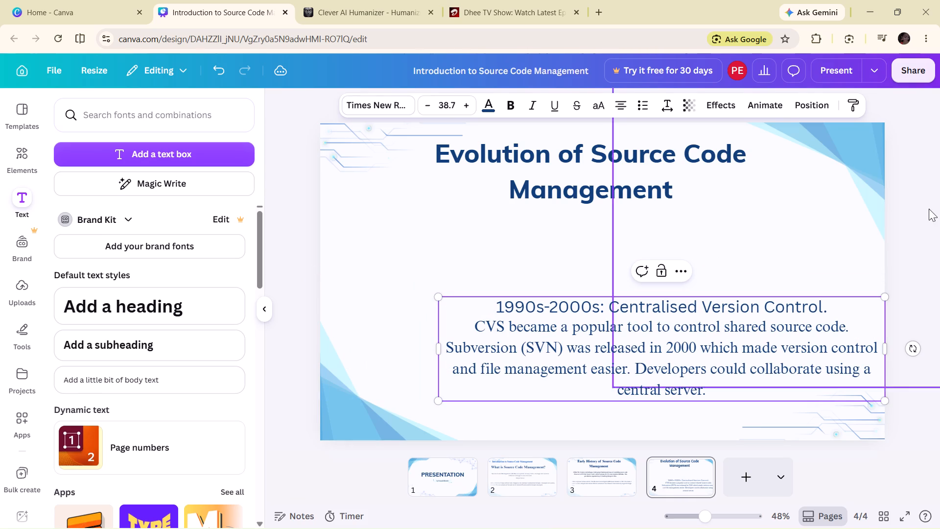
pyautogui.click(930, 204)
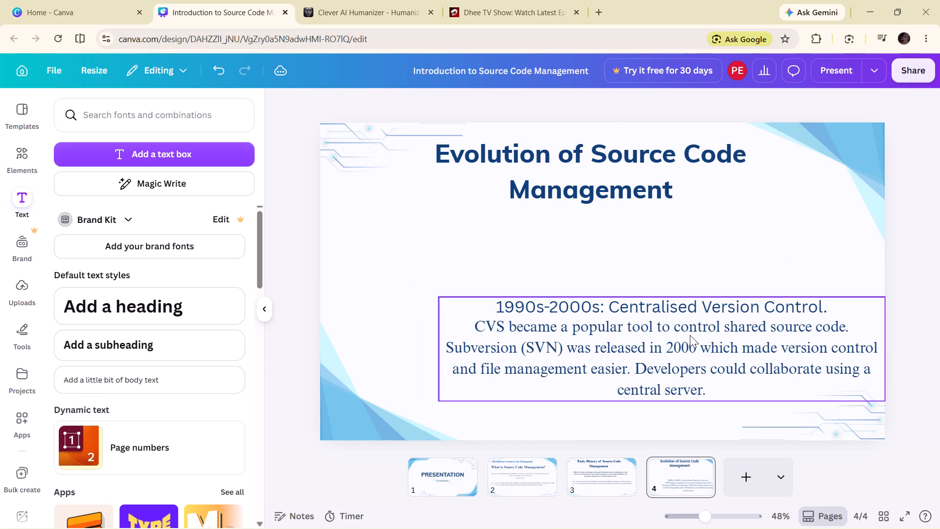
pyautogui.moveTo(690, 335); pyautogui.dragTo(609, 265)
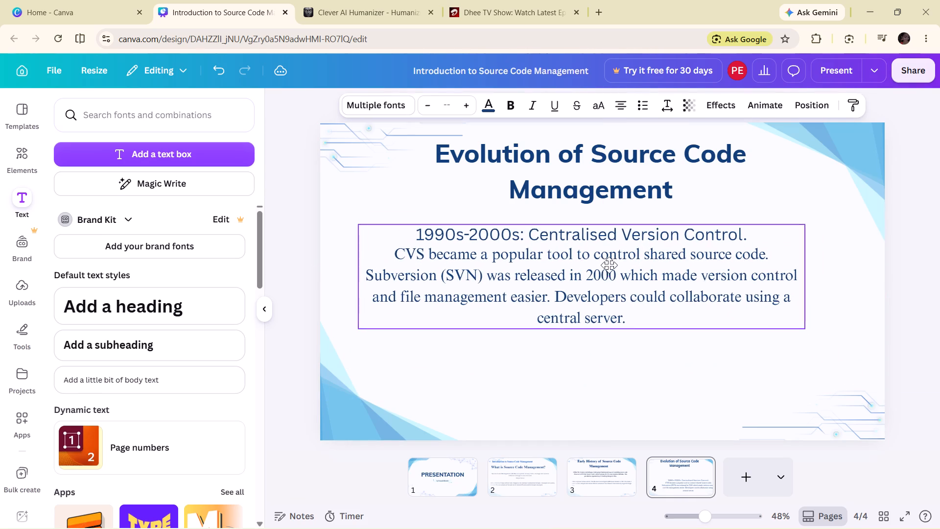
pyautogui.moveTo(609, 265); pyautogui.dragTo(609, 266)
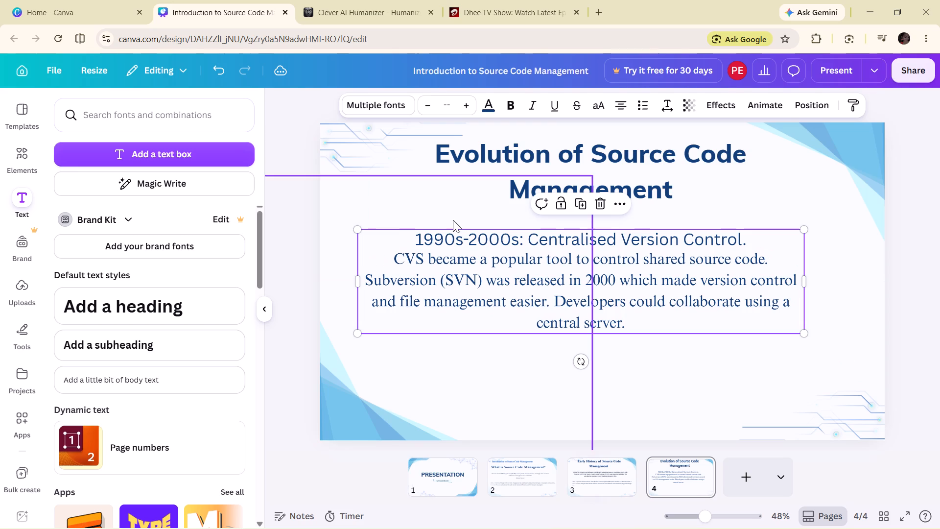
# Left-align the text in the 1990s-2000s text box.
pyautogui.click(620, 103)
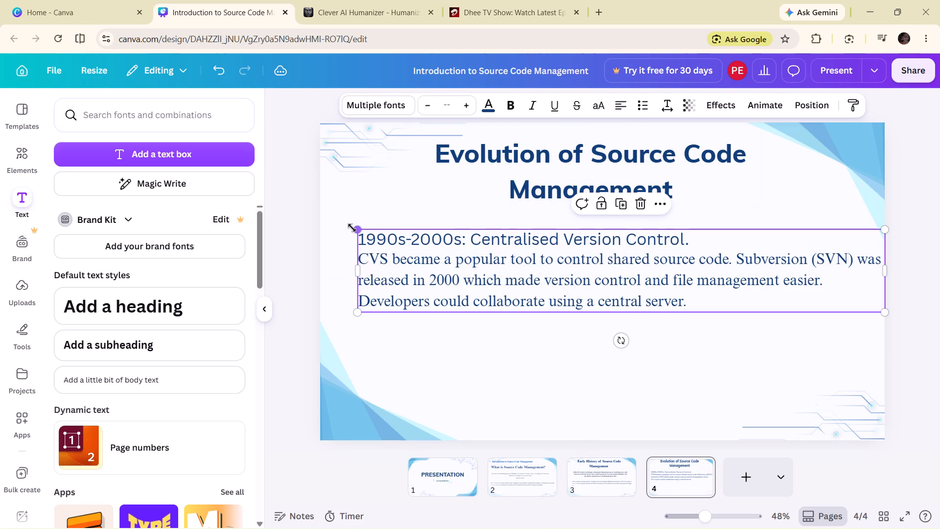
# Scale the 1990s-2000s text box down further until its CVS paragraph is about size 34.
pyautogui.moveTo(352, 228); pyautogui.dragTo(371, 236)
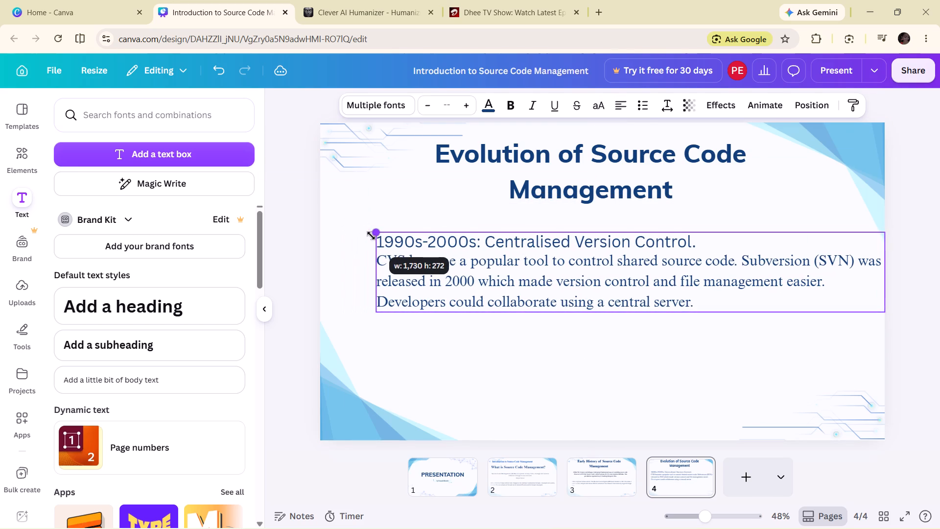
pyautogui.moveTo(371, 236); pyautogui.dragTo(416, 256)
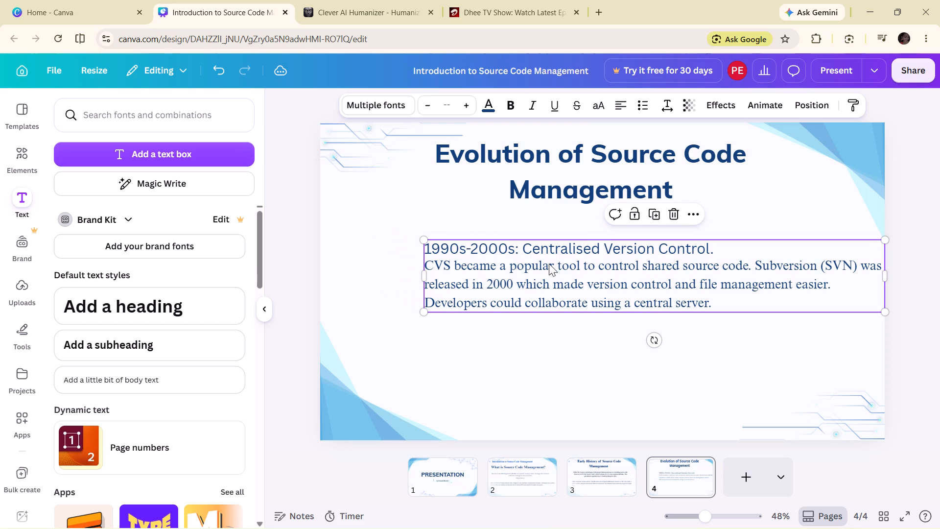
pyautogui.click(907, 311)
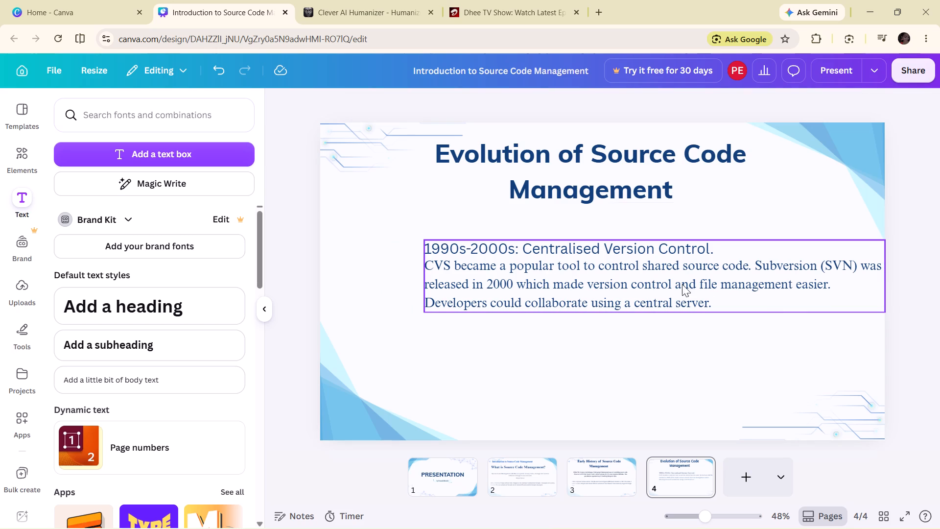
# Widen the 1990s-2000s text box to nearly the slide's width and centre it horizontally just beneath the title.
pyautogui.moveTo(654, 280); pyautogui.dragTo(583, 267)
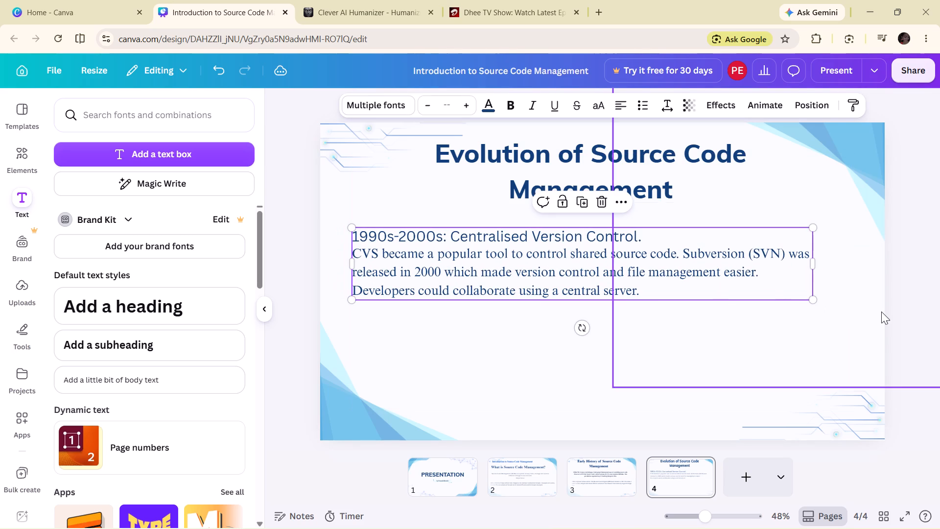
pyautogui.click(812, 264)
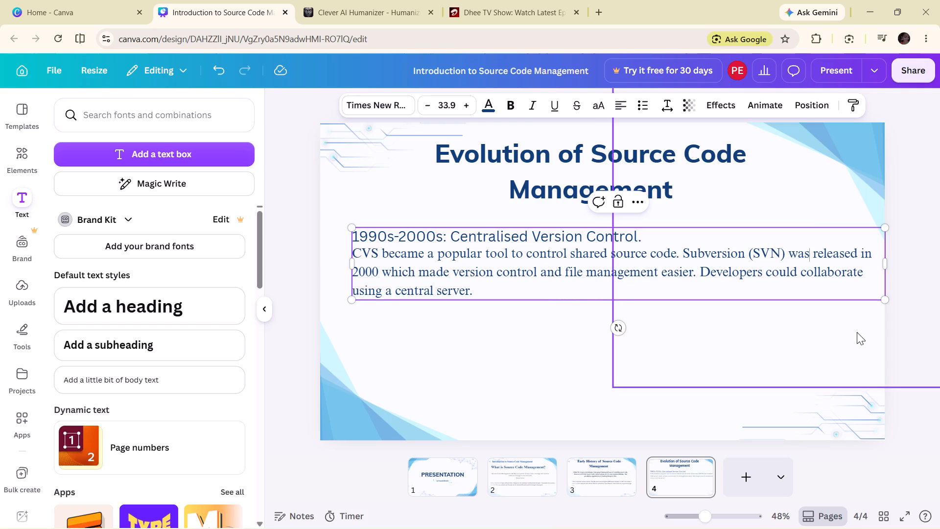
pyautogui.click(929, 376)
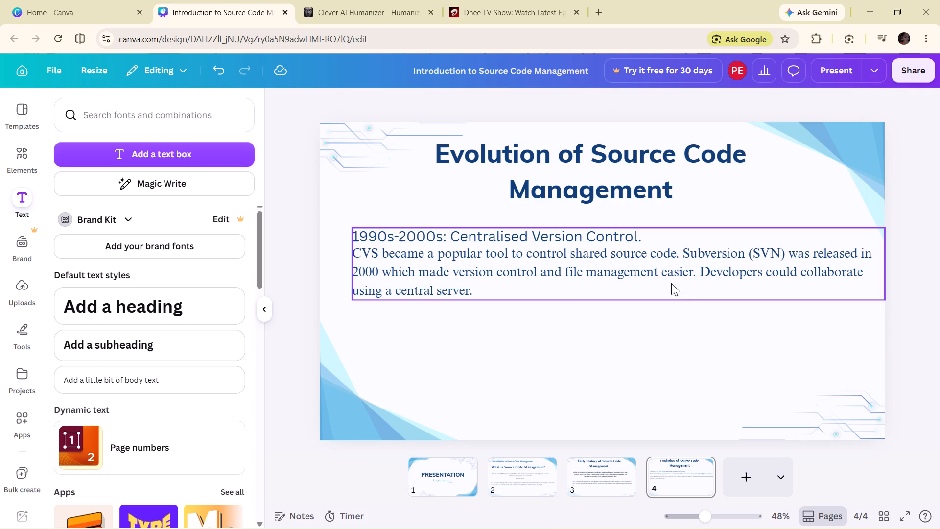
pyautogui.moveTo(653, 274); pyautogui.dragTo(634, 271)
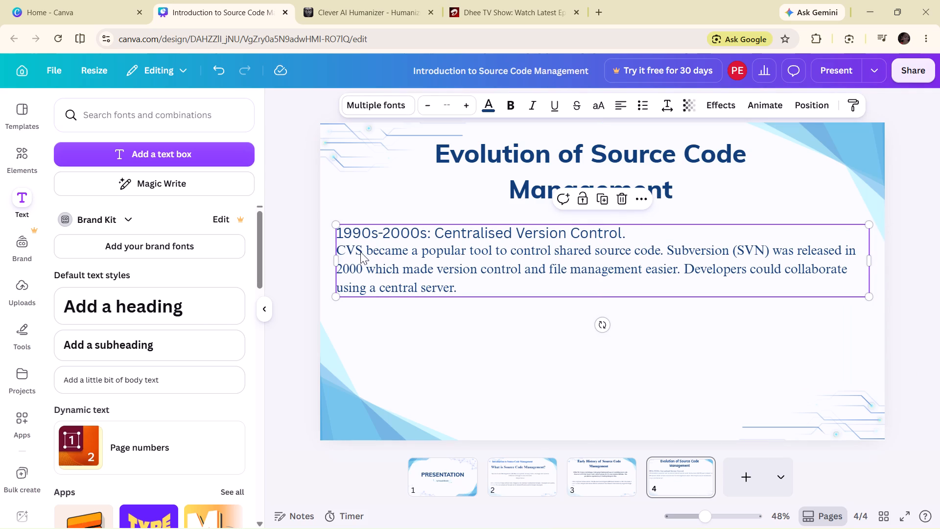
pyautogui.click(939, 332)
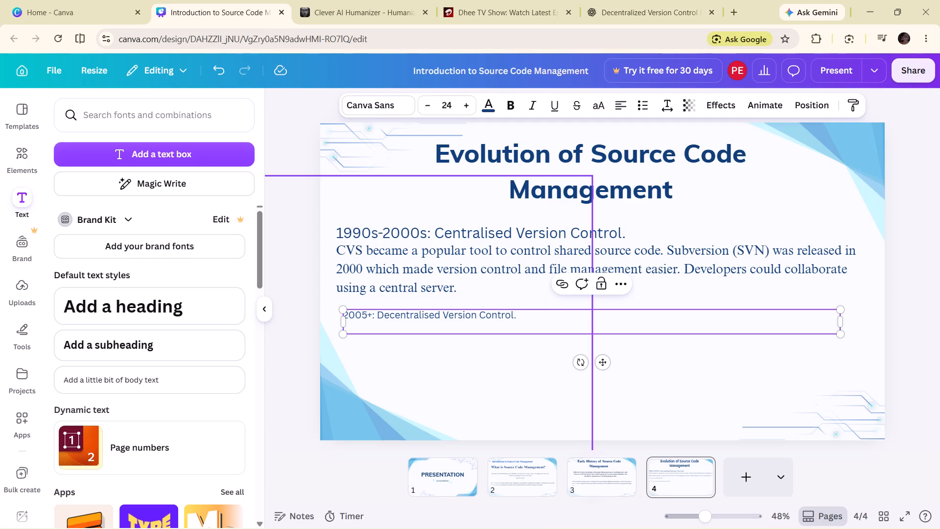
pyautogui.click(556, 320)
pyautogui.hotkey('ctrl', 'v')
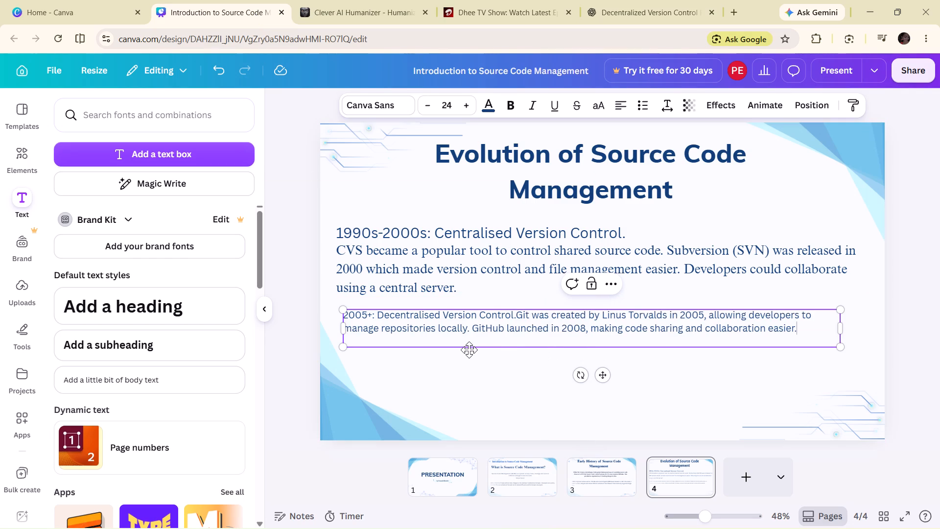
# Scale the 2005+ text box down to font size 21.9 and shift it left and slightly down on the slide.
pyautogui.moveTo(343, 305); pyautogui.dragTo(387, 316)
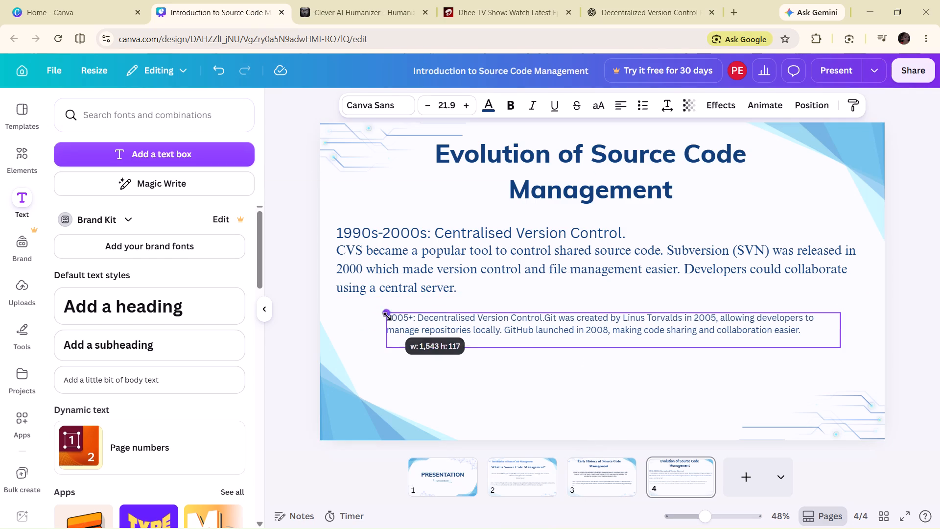
pyautogui.moveTo(387, 316); pyautogui.dragTo(388, 317)
pyautogui.click(388, 317)
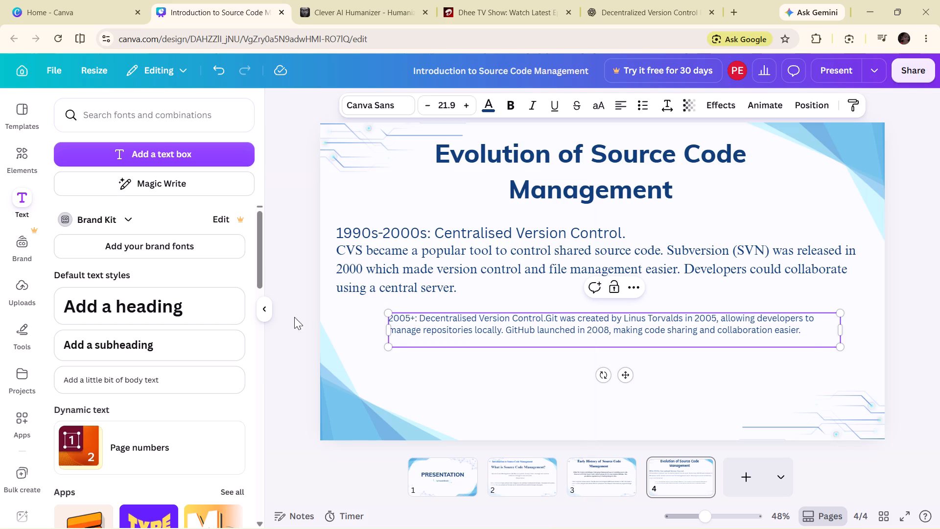
pyautogui.click(281, 317)
pyautogui.moveTo(460, 325); pyautogui.dragTo(433, 330)
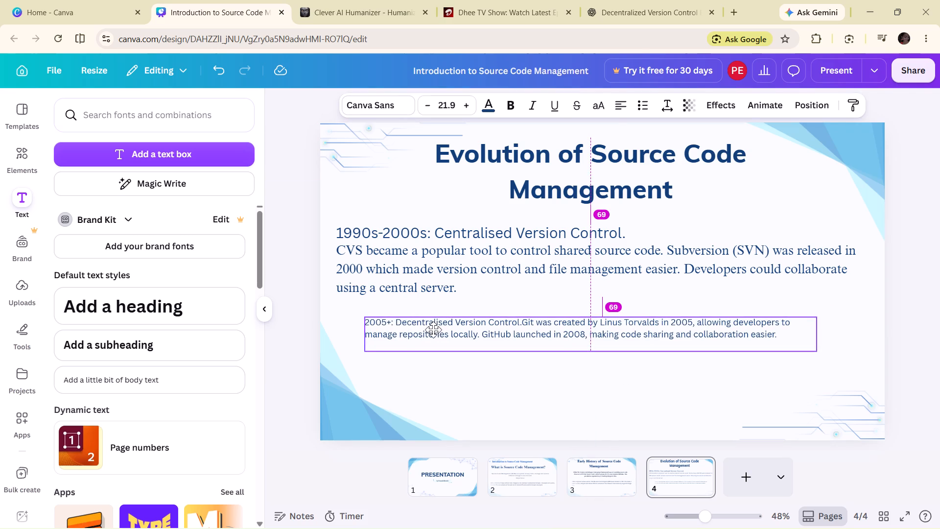
pyautogui.moveTo(433, 330); pyautogui.dragTo(433, 330)
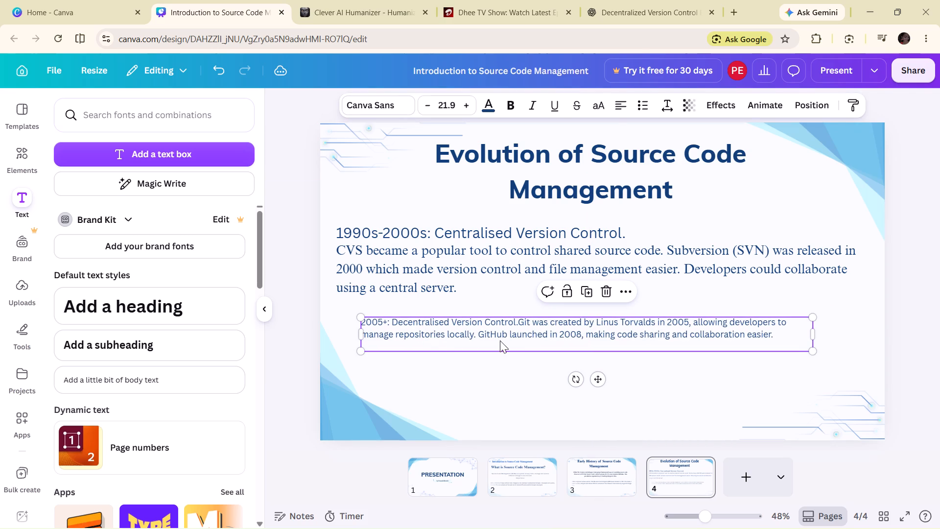
# Enlarge the 2005+ text box slightly from its lower-left corner and raise its font size to 26.1.
pyautogui.moveTo(356, 352); pyautogui.dragTo(347, 369)
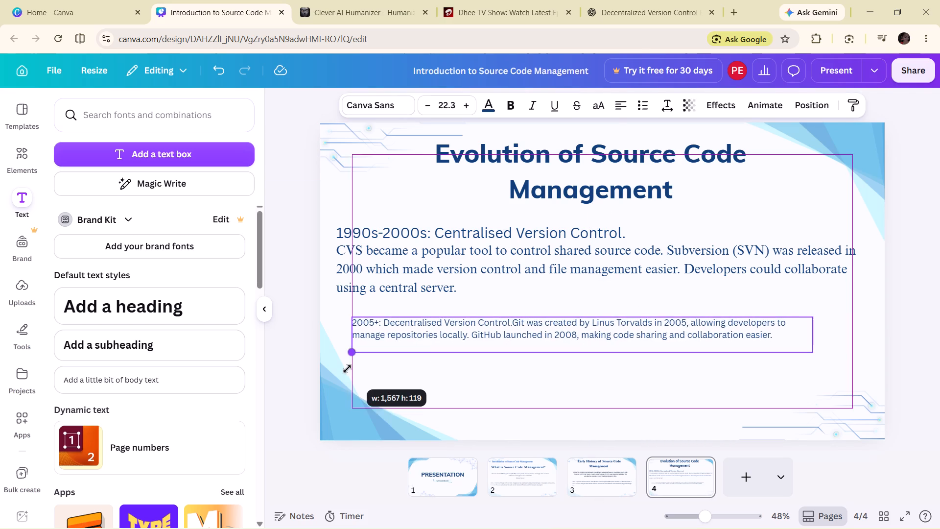
pyautogui.moveTo(347, 369); pyautogui.dragTo(352, 448)
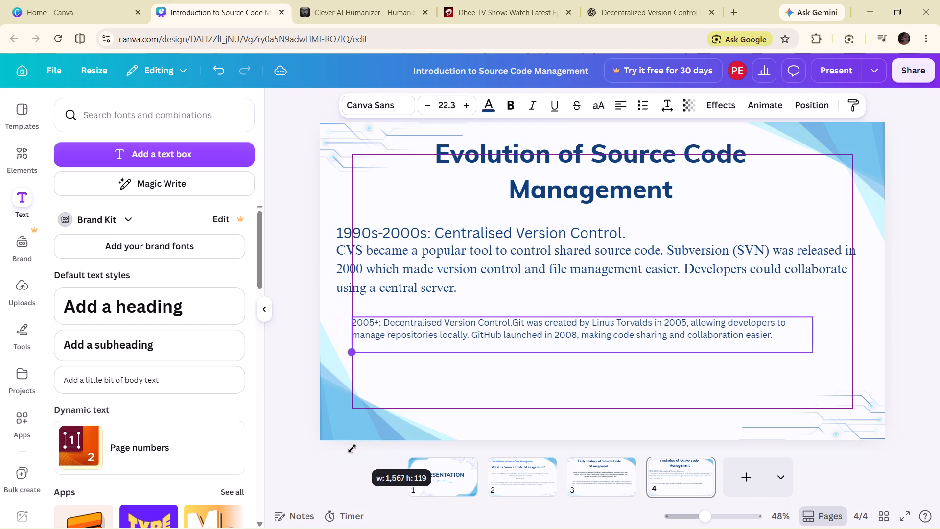
pyautogui.moveTo(352, 448); pyautogui.dragTo(357, 425)
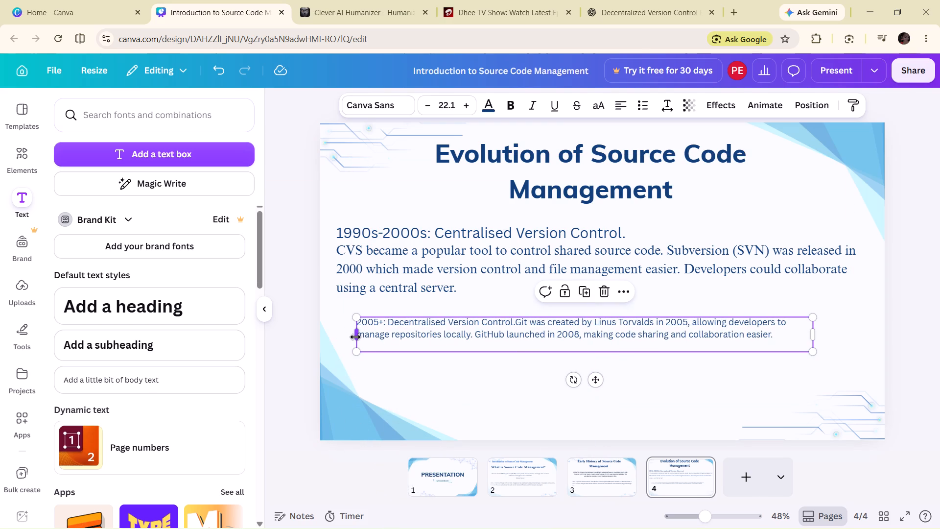
pyautogui.click(470, 107)
pyautogui.tripleClick(470, 107)
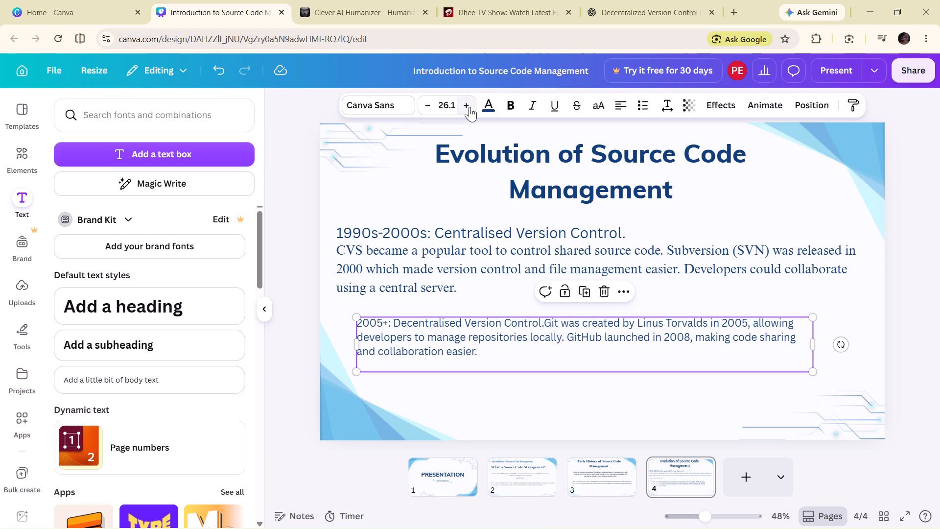
# Move the 2005+ text box slightly up and left, closer to the 1990s-2000s paragraph.
pyautogui.moveTo(426, 340); pyautogui.dragTo(422, 333)
pyautogui.click(422, 333)
pyautogui.click(288, 322)
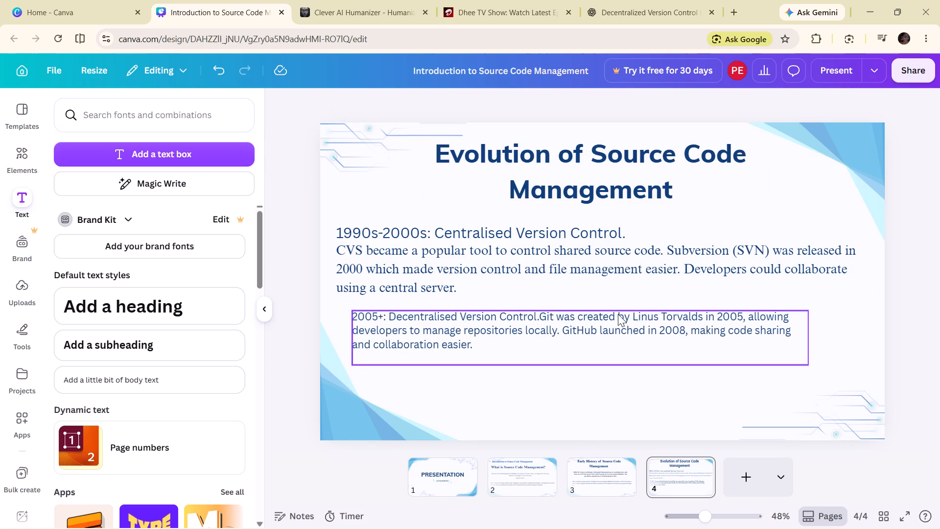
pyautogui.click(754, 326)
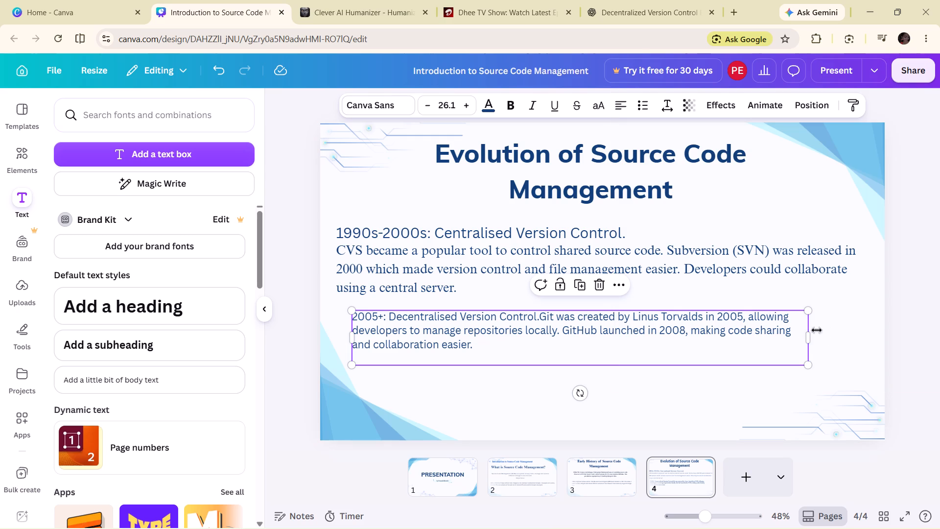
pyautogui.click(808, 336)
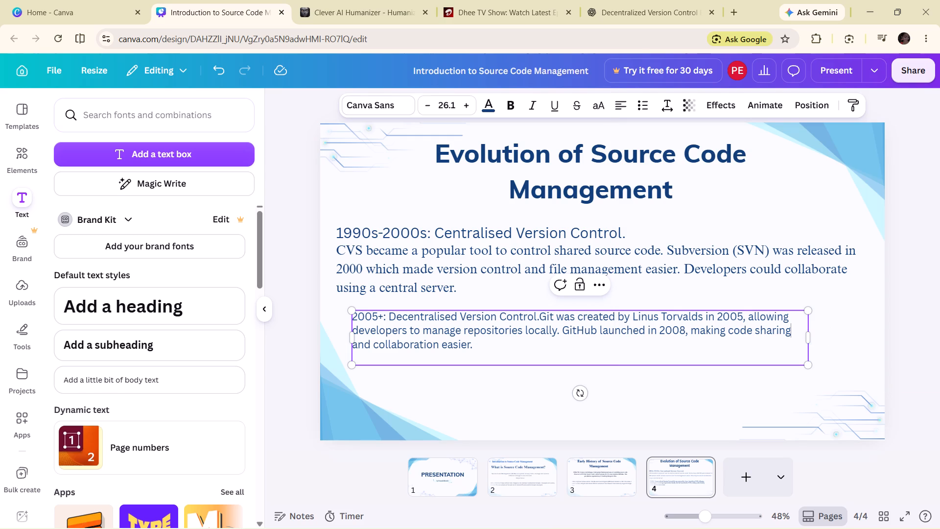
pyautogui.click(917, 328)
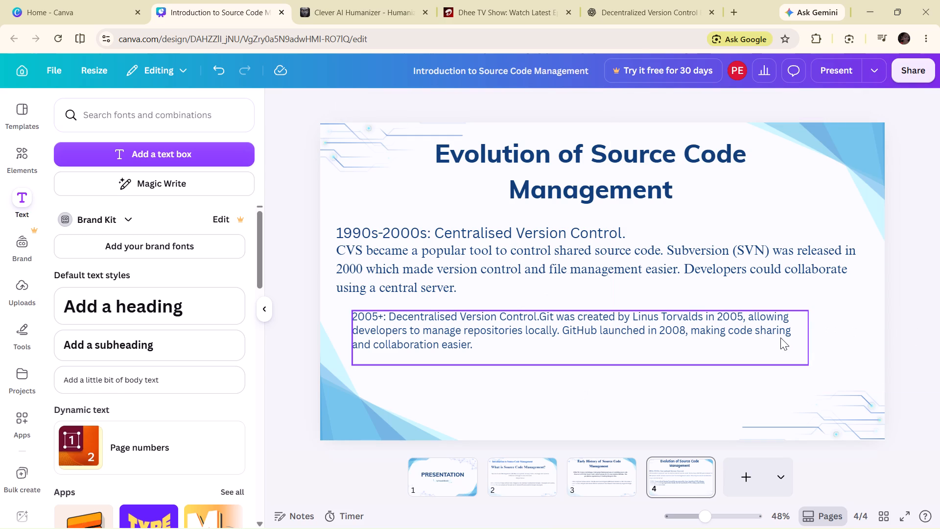
# Widen the 2005+ text box on slide 4 slightly by extending its right edge, keeping the font size at 26.1.
pyautogui.click(780, 337)
pyautogui.moveTo(811, 337); pyautogui.dragTo(831, 337)
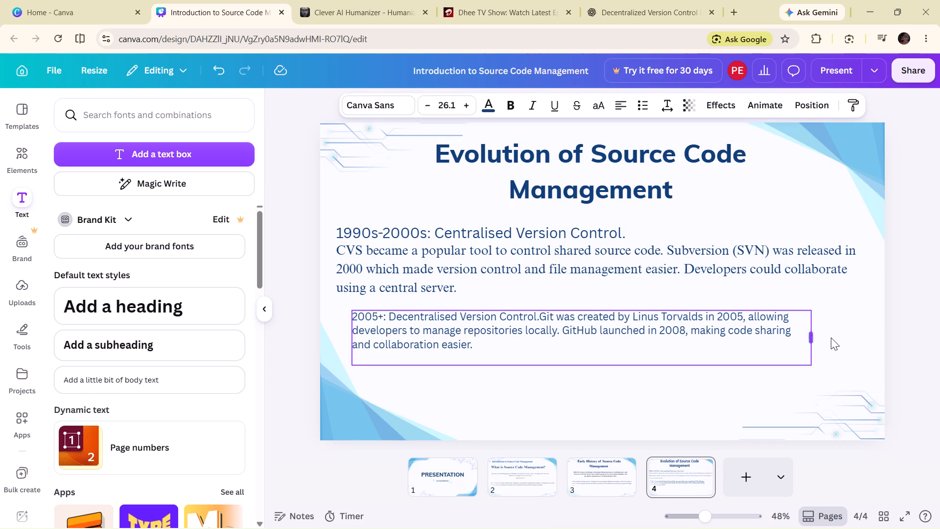
pyautogui.moveTo(831, 337); pyautogui.dragTo(833, 337)
pyautogui.click(833, 337)
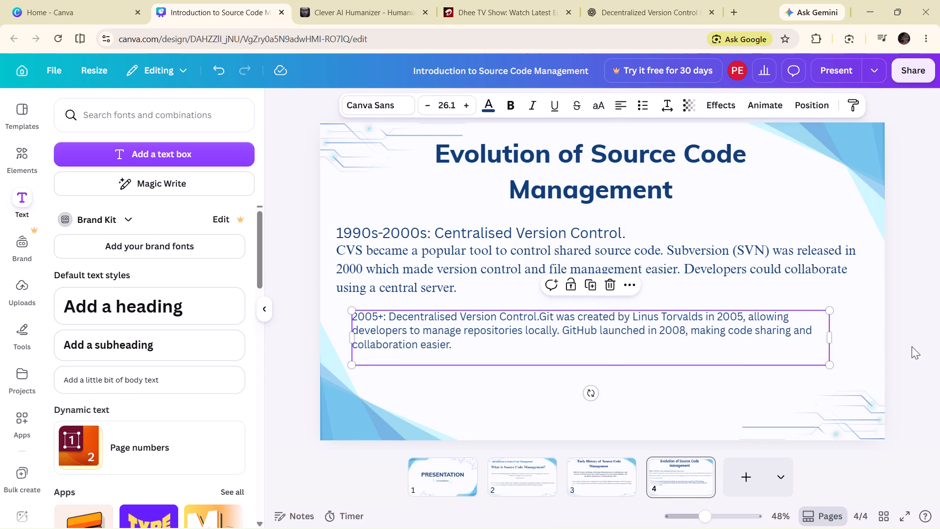
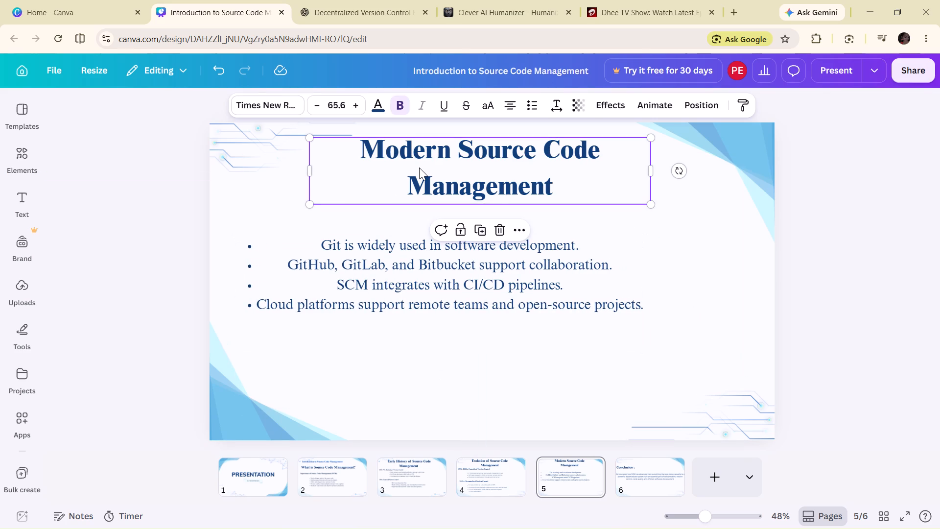
pyautogui.moveTo(419, 168); pyautogui.dragTo(360, 199)
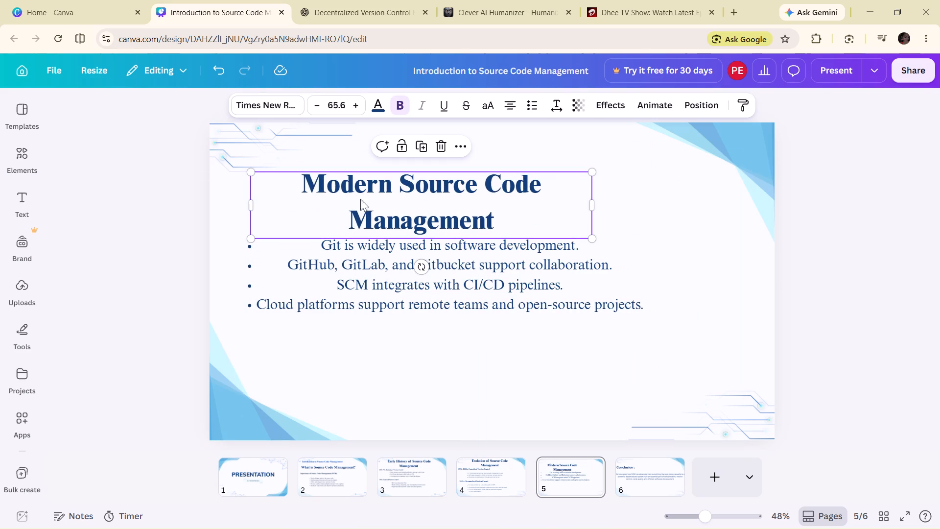
pyautogui.click(590, 203)
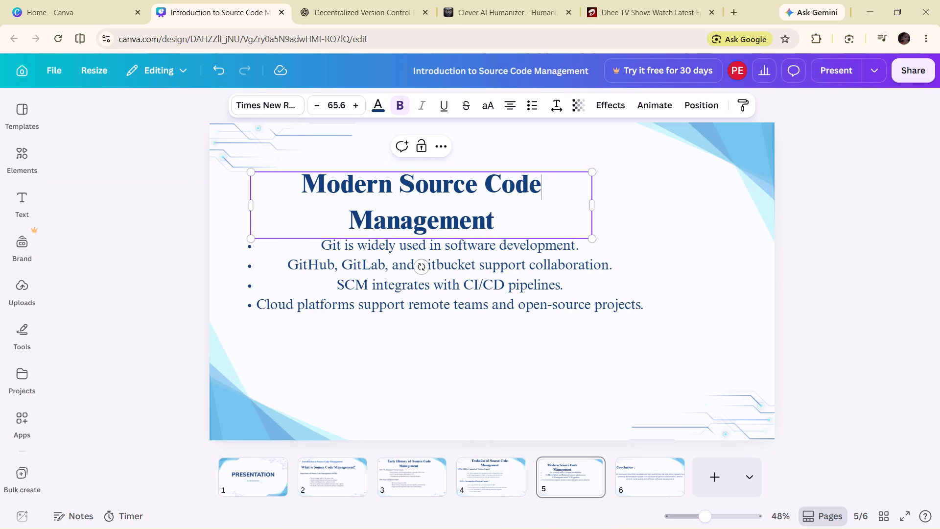
pyautogui.click(637, 234)
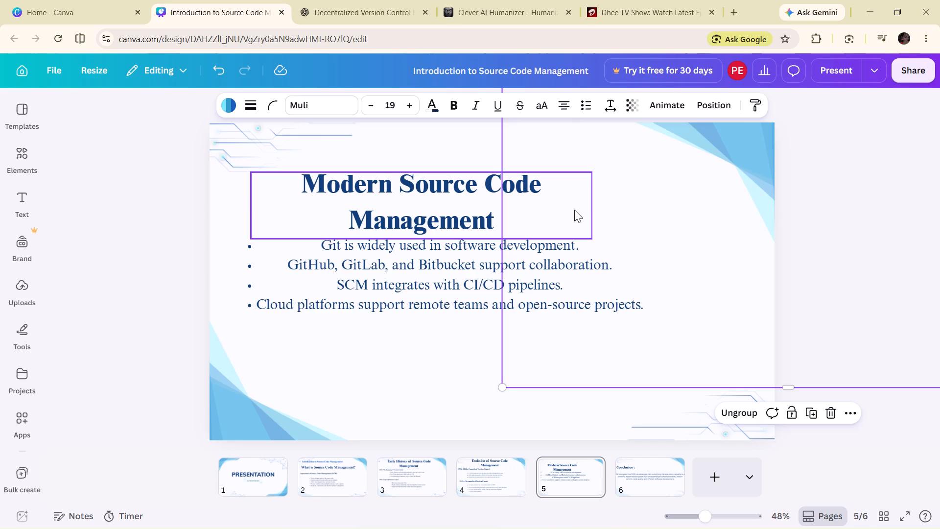
pyautogui.click(574, 210)
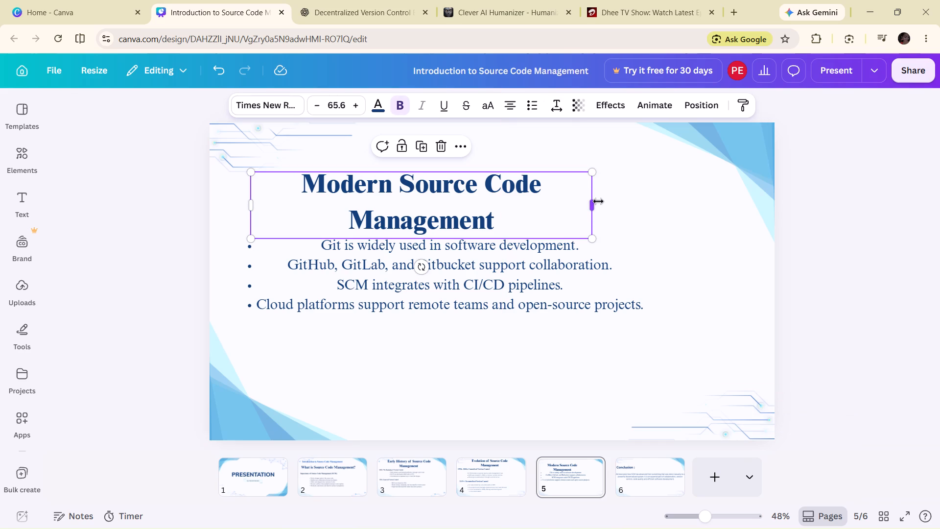
pyautogui.moveTo(598, 201); pyautogui.dragTo(706, 190)
pyautogui.moveTo(596, 186); pyautogui.dragTo(559, 191)
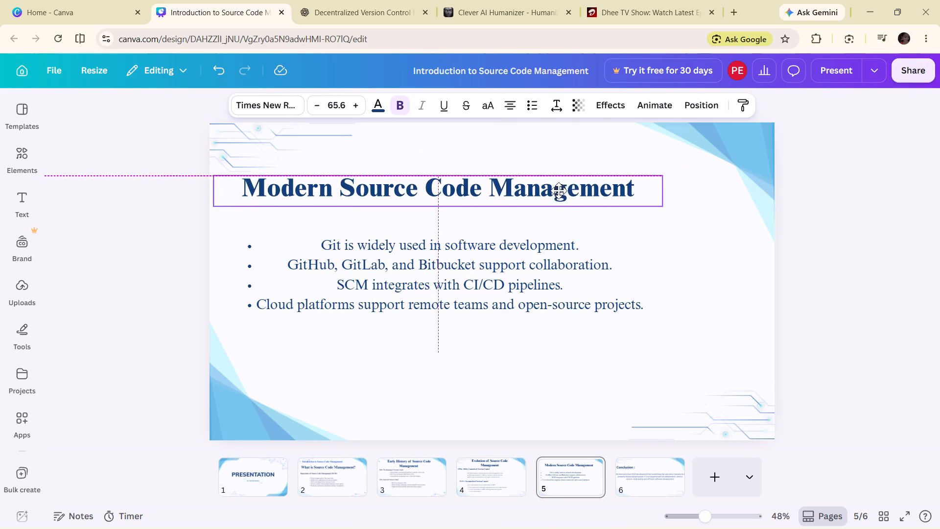
pyautogui.moveTo(559, 191); pyautogui.dragTo(541, 193)
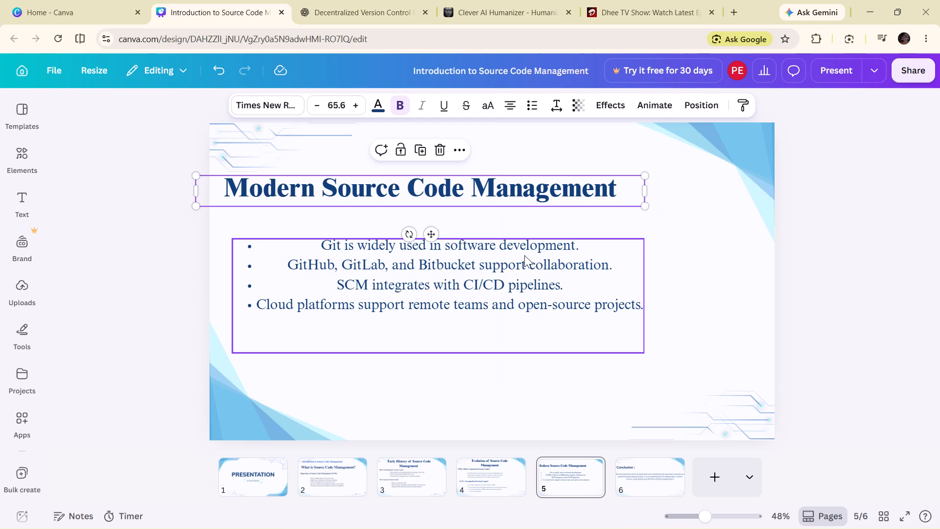
# Move slide 5's bullet list to the right so it sits indented below the title.
pyautogui.moveTo(524, 257); pyautogui.dragTo(581, 256)
pyautogui.click(844, 276)
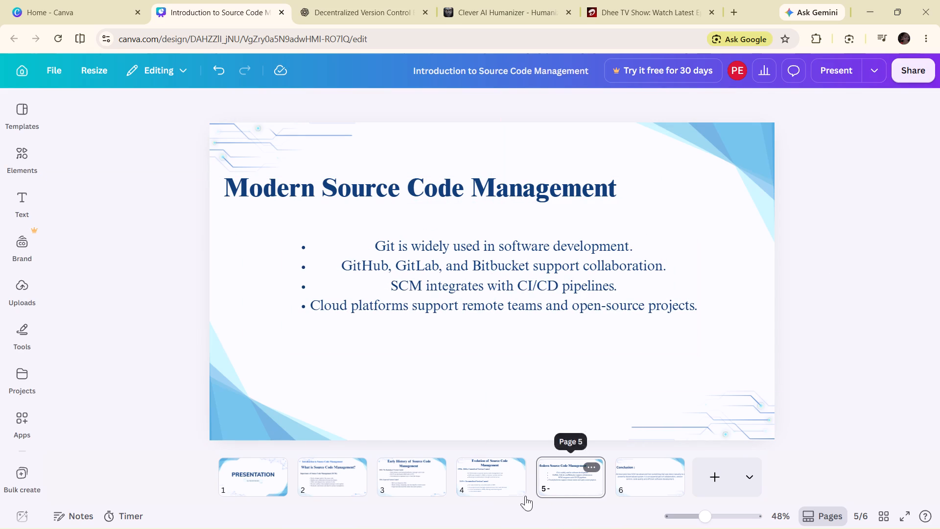
# Review the formatting and alignment of slide 4's title, subheadings and bullet lists, and compare them with the other slides.
pyautogui.click(501, 490)
pyautogui.click(407, 278)
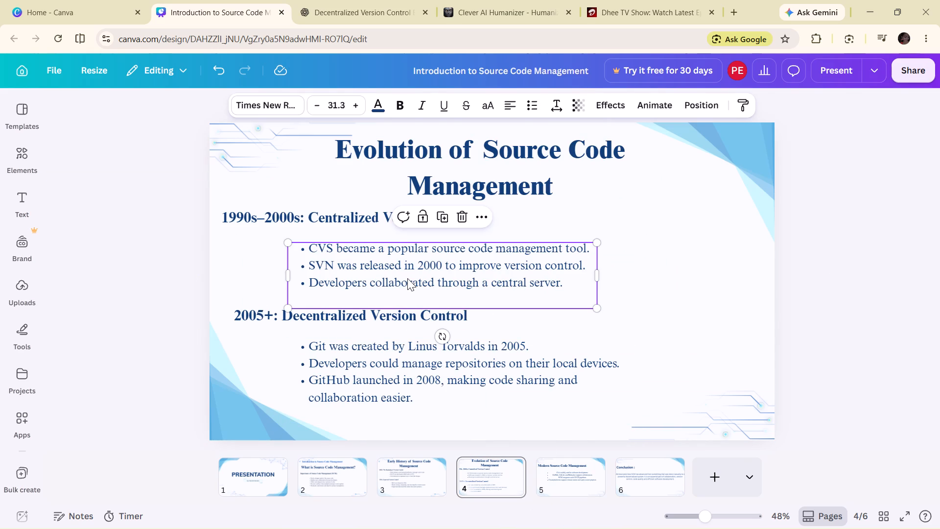
pyautogui.click(368, 215)
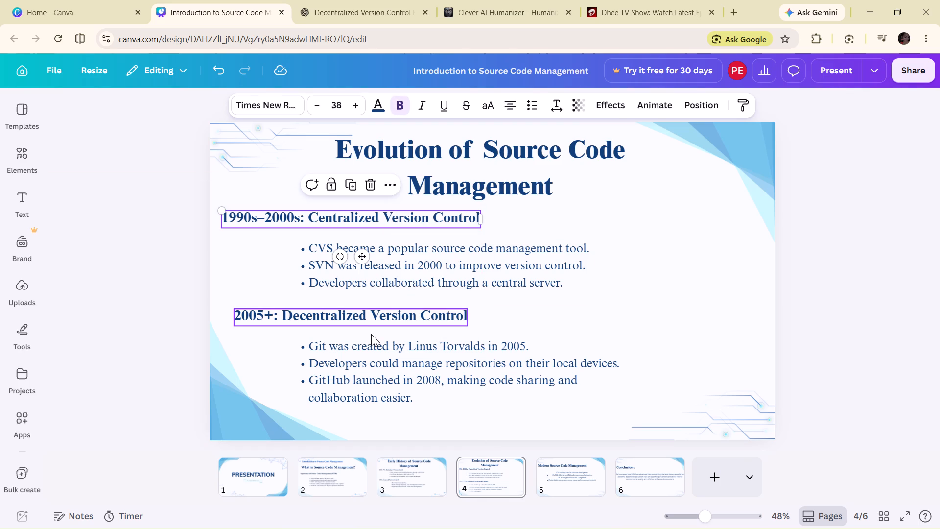
pyautogui.click(372, 323)
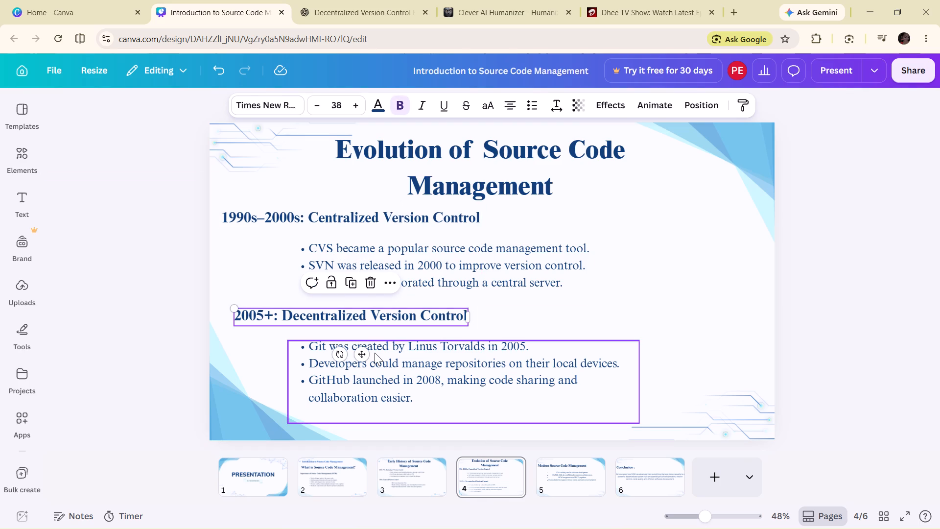
pyautogui.click(375, 353)
pyautogui.click(426, 159)
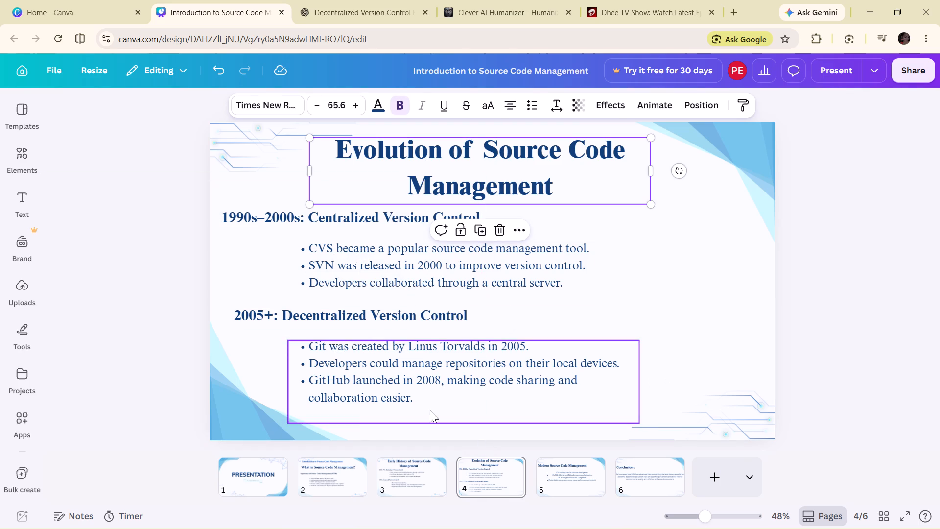
pyautogui.click(321, 470)
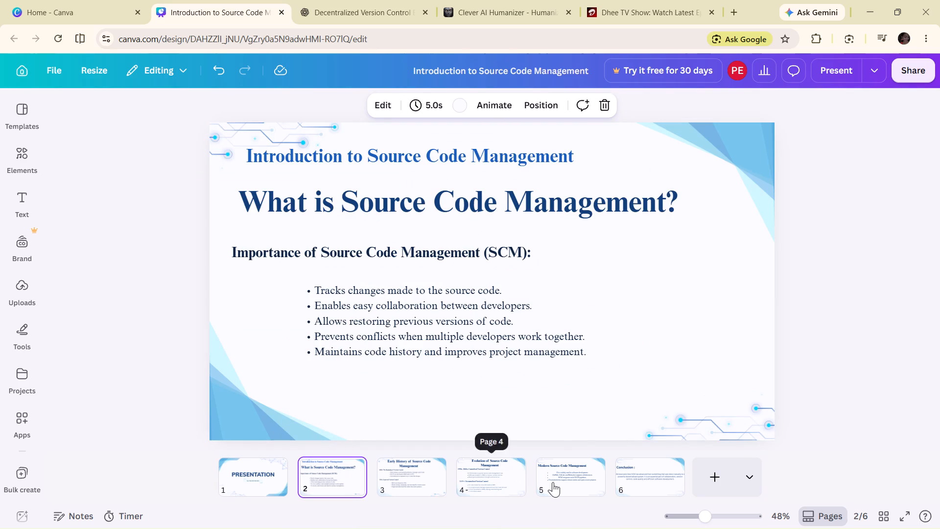
pyautogui.click(582, 483)
pyautogui.click(648, 483)
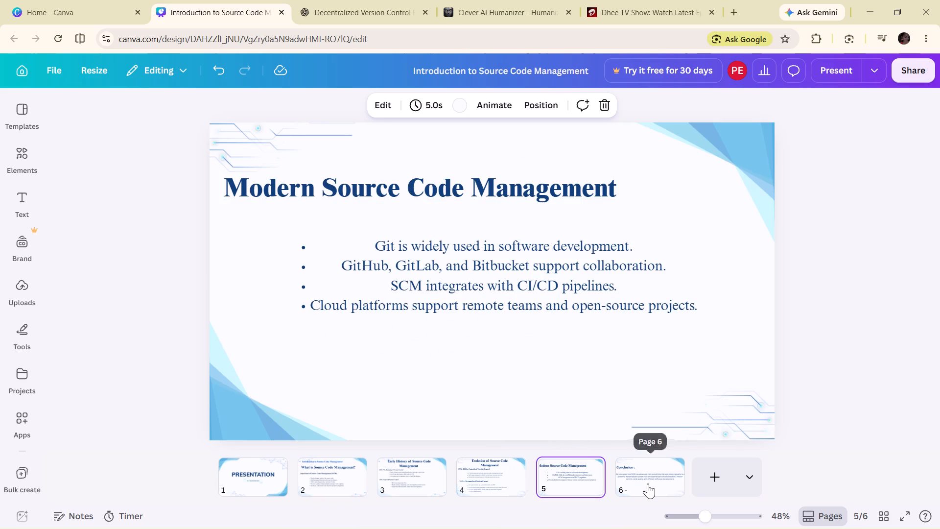
# Left-align the bullet list on slide 5, "Modern Source Code Management".
pyautogui.click(562, 471)
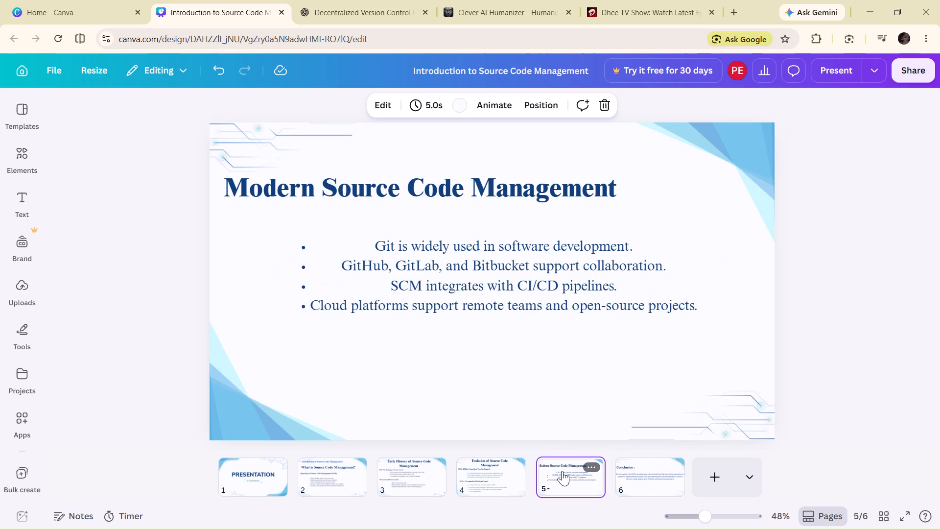
pyautogui.click(510, 296)
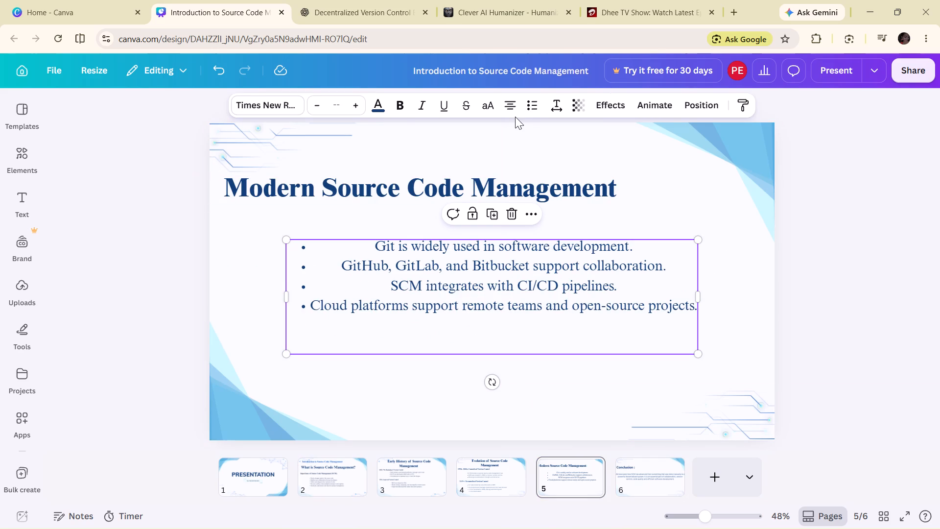
pyautogui.click(514, 106)
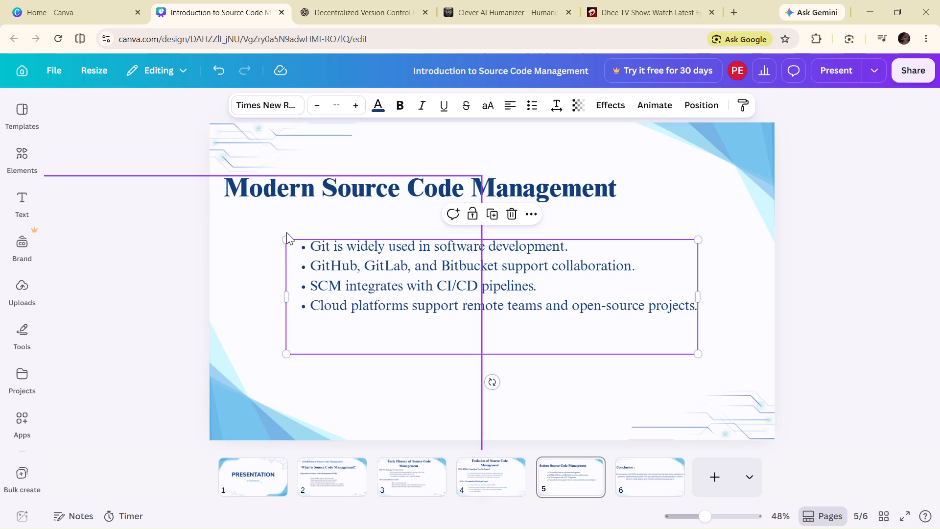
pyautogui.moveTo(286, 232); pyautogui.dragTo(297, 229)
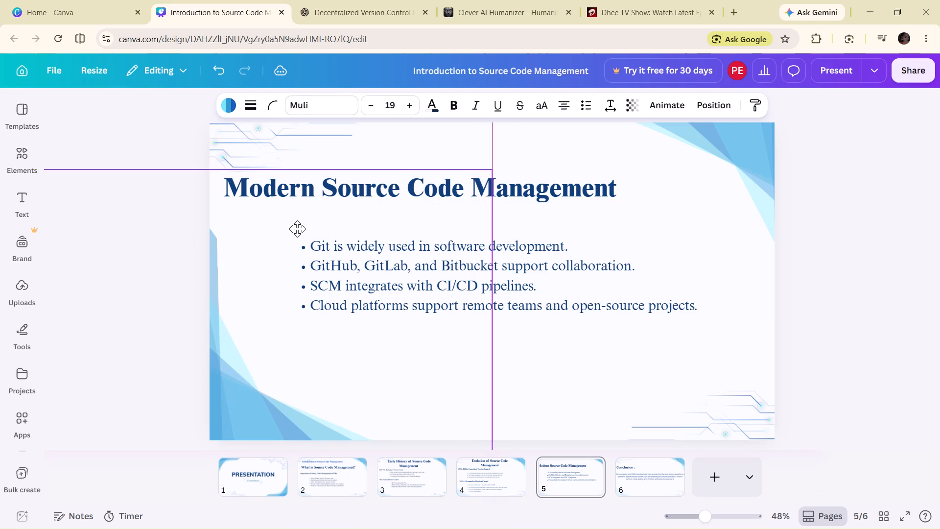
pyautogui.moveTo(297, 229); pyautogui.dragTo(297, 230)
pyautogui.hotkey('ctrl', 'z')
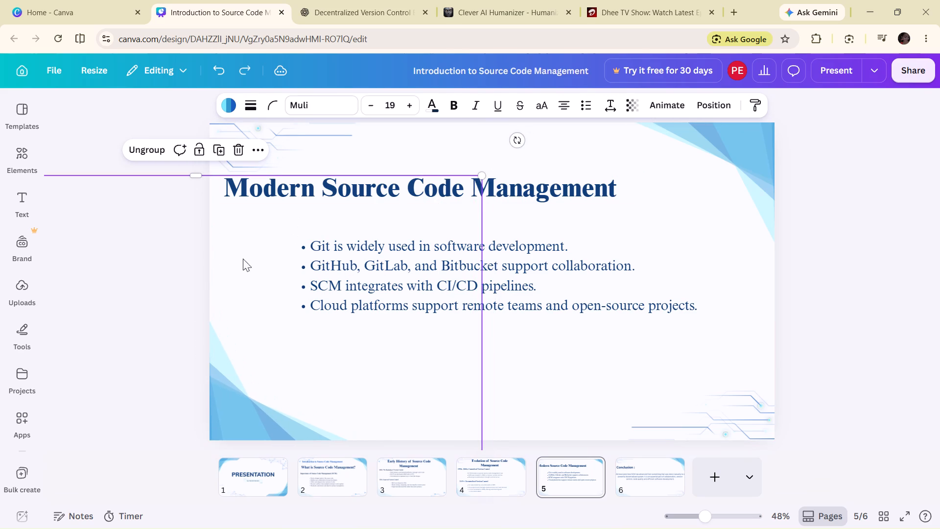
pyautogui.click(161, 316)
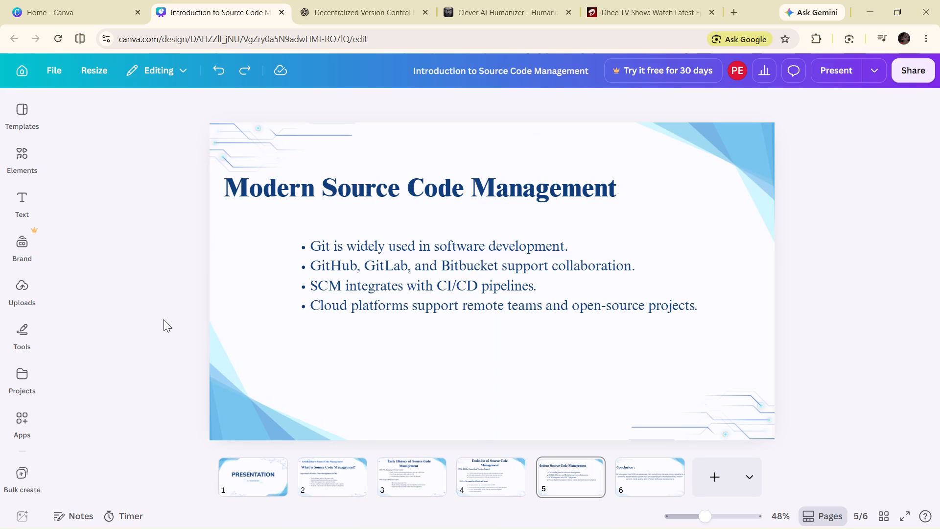
# Insert one space before the text of each of the four bullets on slide 5.
pyautogui.click(317, 247)
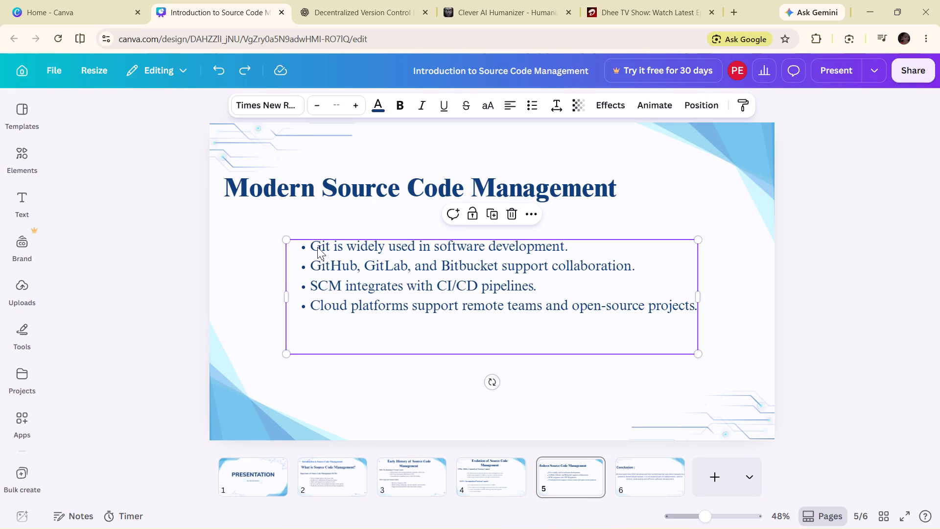
pyautogui.click(310, 244)
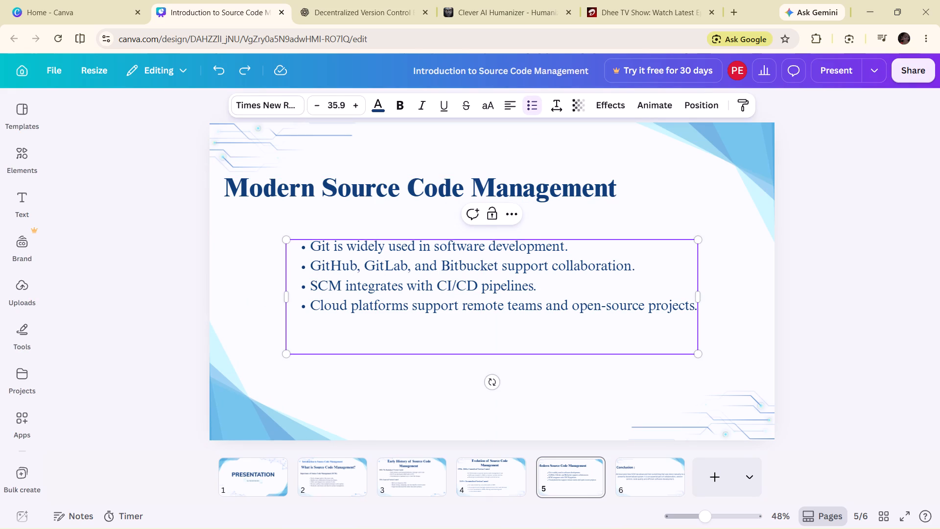
pyautogui.press('space')
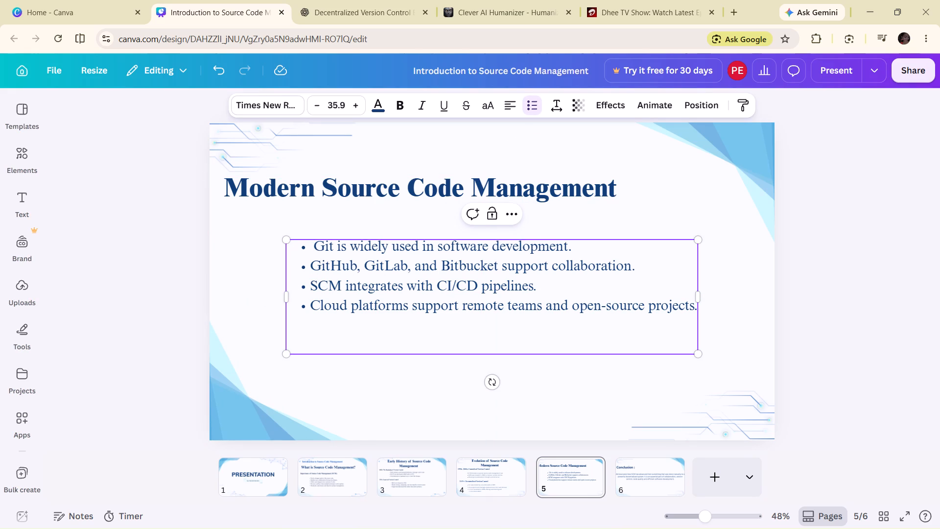
pyautogui.click(310, 262)
pyautogui.press('space')
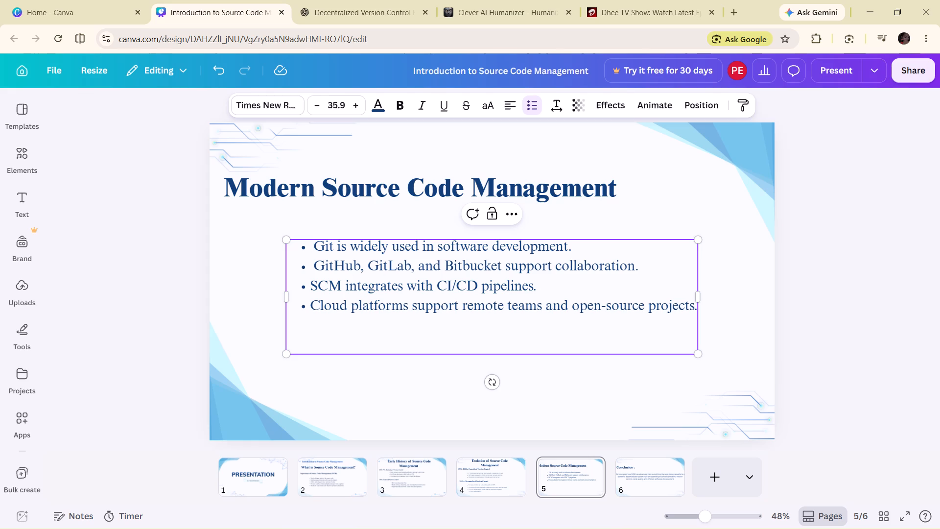
pyautogui.click(309, 279)
pyautogui.press('space')
pyautogui.click(312, 300)
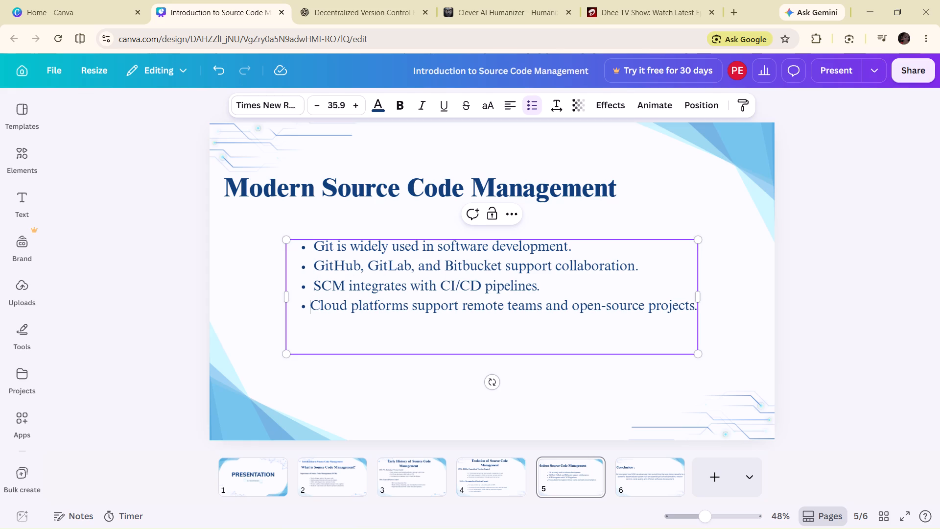
pyautogui.press('space')
pyautogui.click(209, 317)
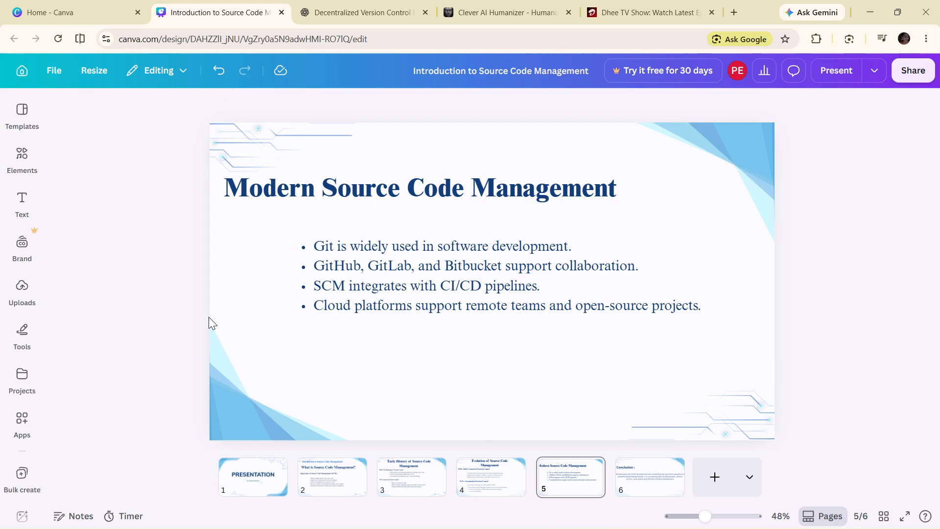
pyautogui.click(667, 480)
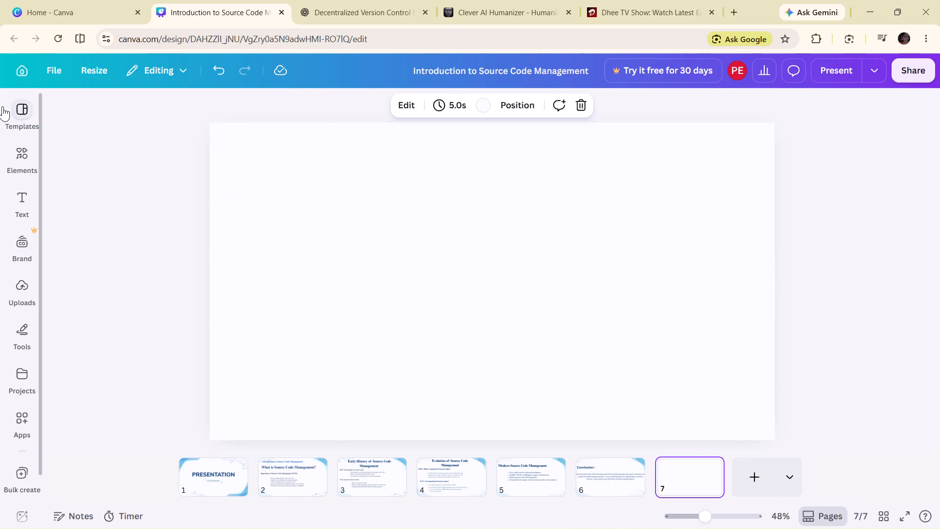
pyautogui.click(184, 407)
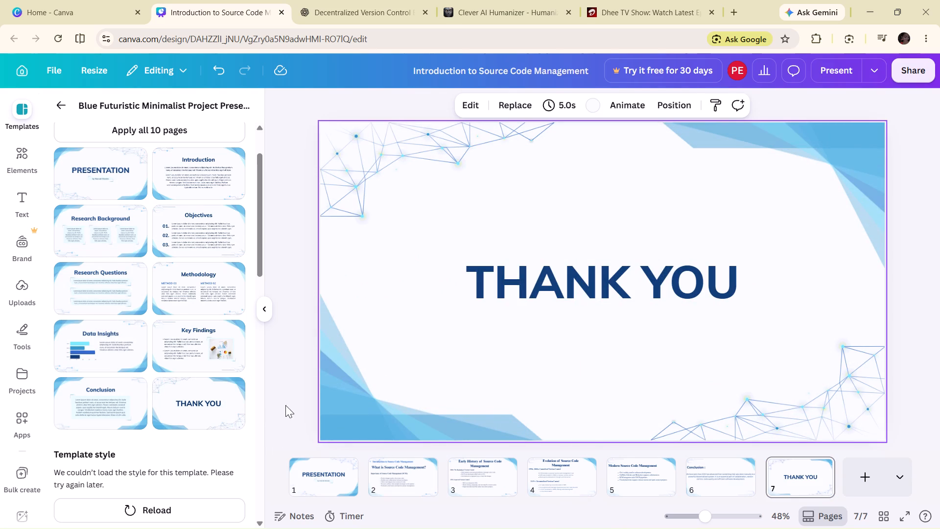
# Go to the "PRESENTATION" title slide on page 1.
pyautogui.click(315, 474)
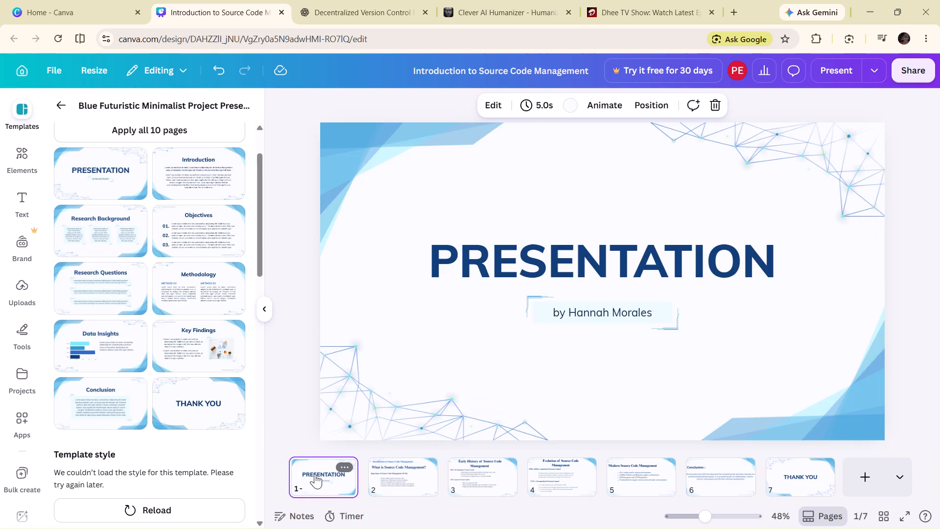
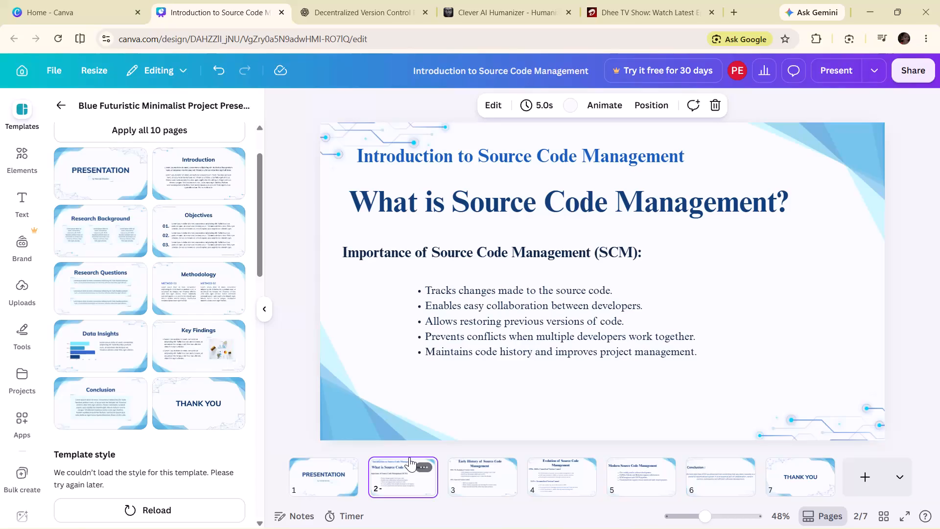
# Move the heading text "Introduction to Source Code Management" from slide 2 to the title slide, replacing "PRESENTATION".
pyautogui.click(318, 466)
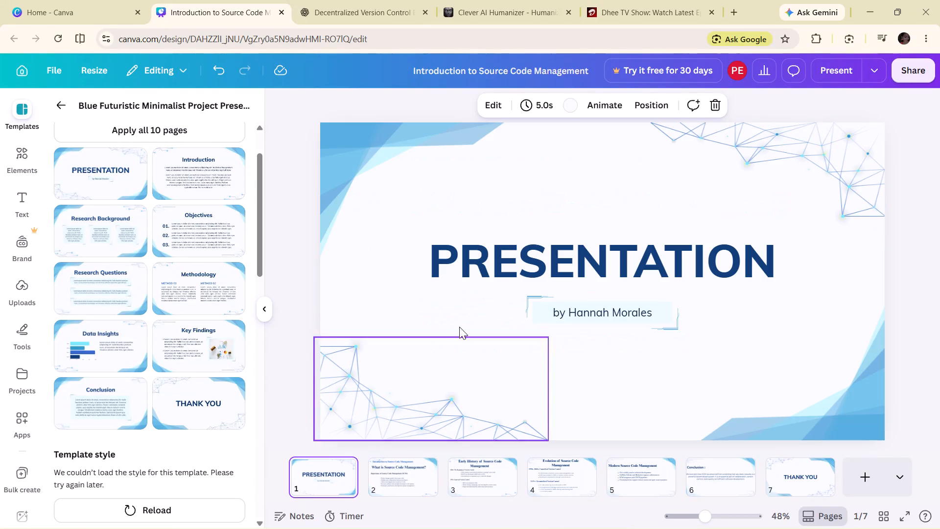
pyautogui.click(518, 269)
pyautogui.click(391, 483)
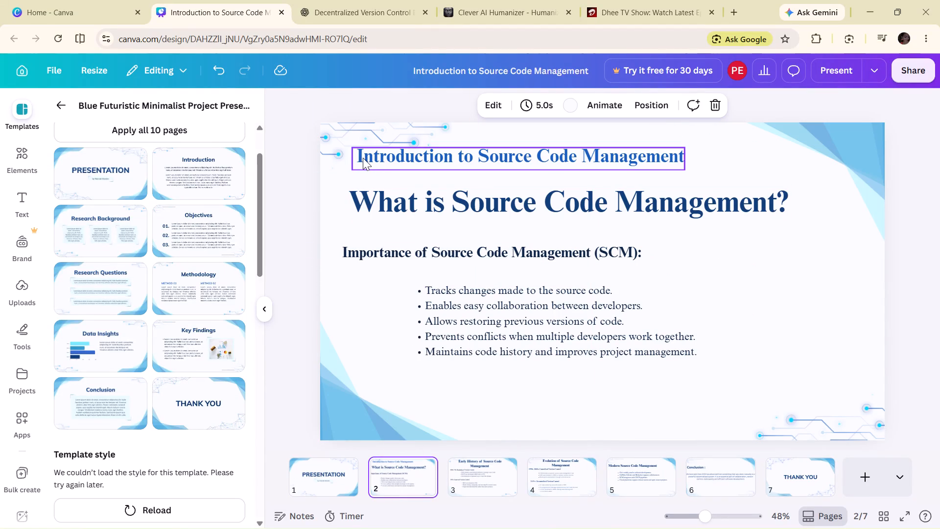
pyautogui.click(363, 158)
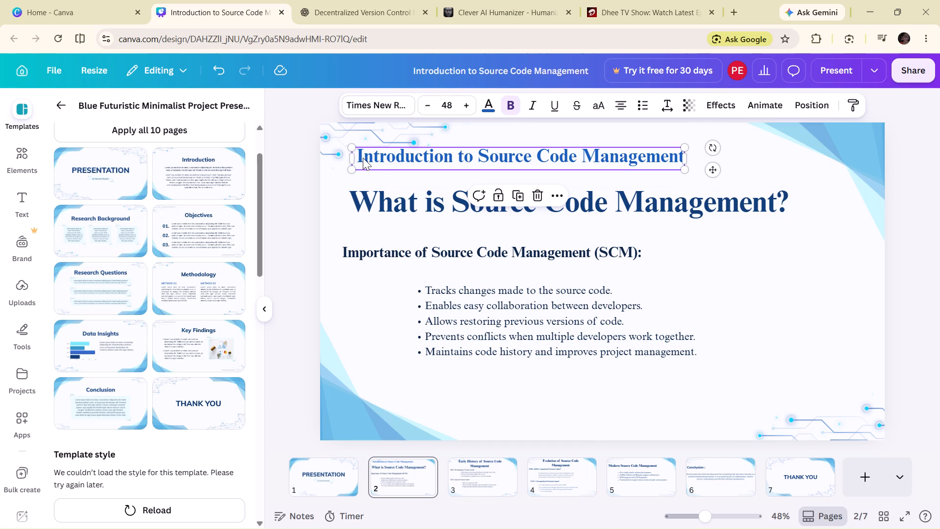
pyautogui.click(363, 158)
pyautogui.hotkey('ctrl', 'a')
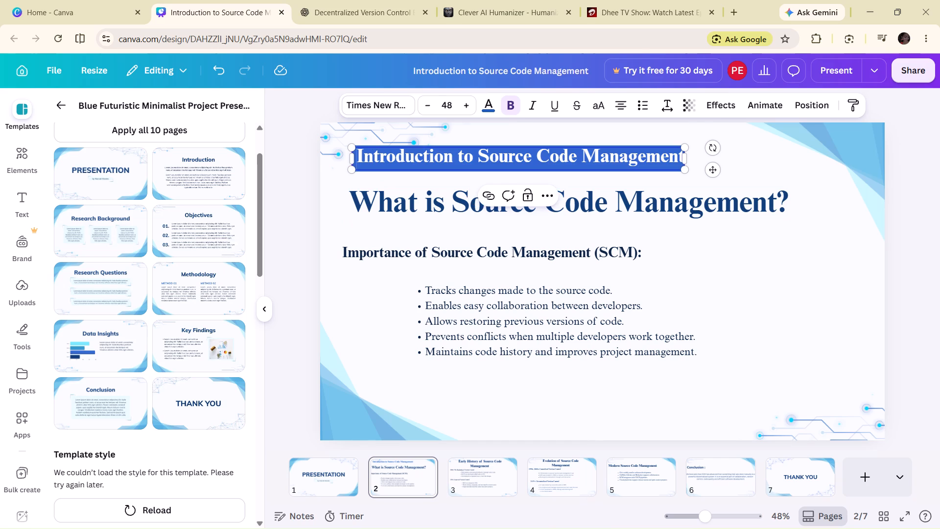
pyautogui.hotkey('ctrl', 'x')
pyautogui.click(286, 235)
pyautogui.click(325, 488)
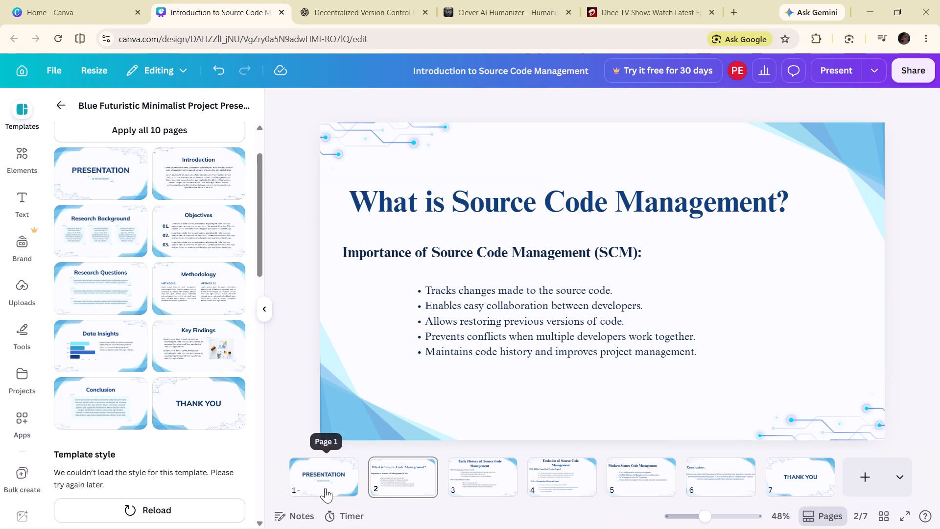
pyautogui.click(555, 255)
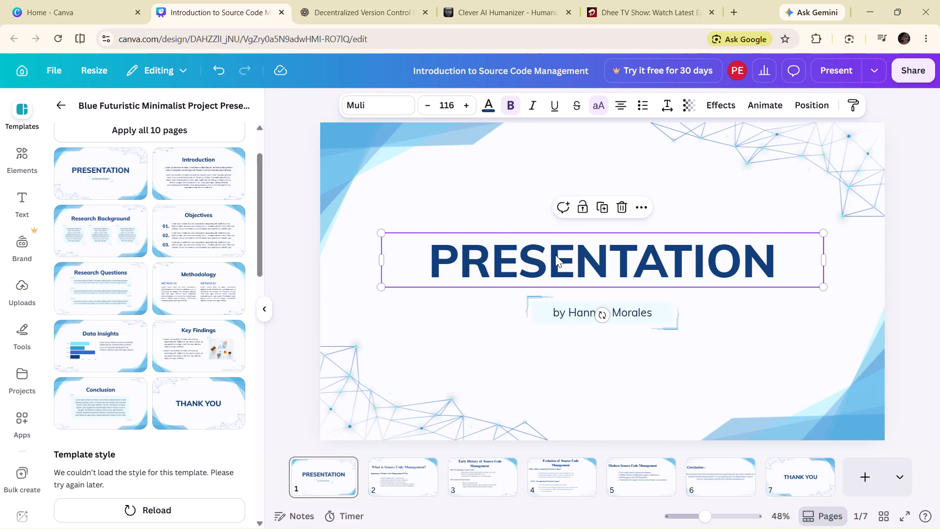
pyautogui.click(555, 255)
pyautogui.hotkey('ctrl', 'v')
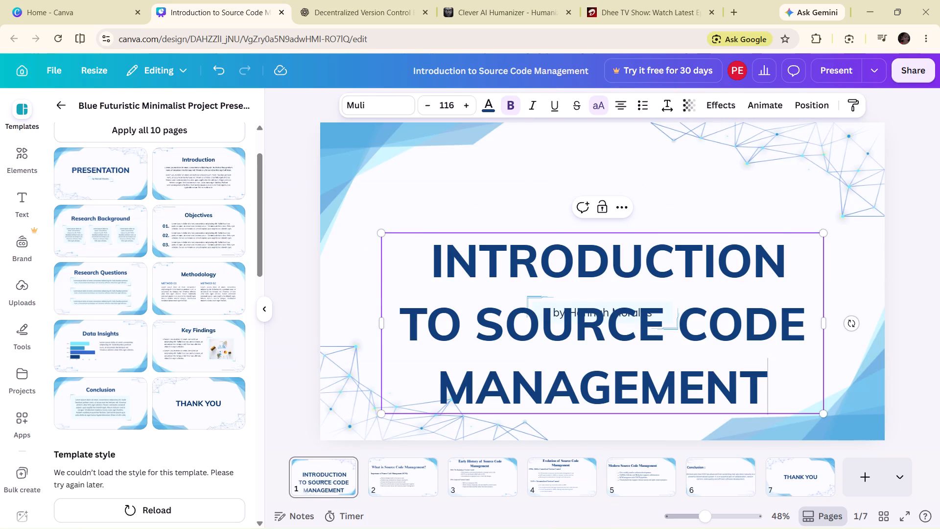
# Shrink the slide 1 title to font size 80.6, widen its box to fit two lines, and place it just above the author line.
pyautogui.moveTo(378, 235); pyautogui.dragTo(501, 316)
pyautogui.click(501, 316)
pyautogui.moveTo(660, 371); pyautogui.dragTo(626, 301)
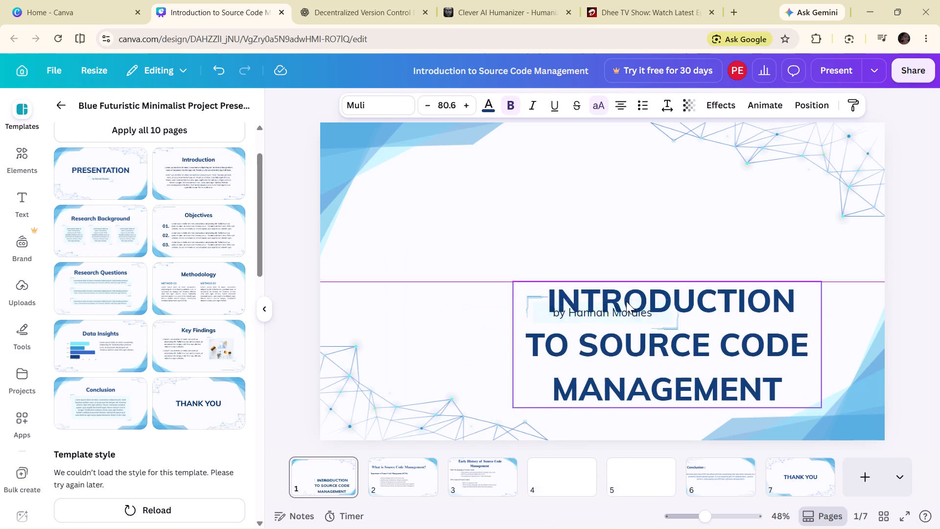
pyautogui.moveTo(626, 301); pyautogui.dragTo(522, 253)
pyautogui.moveTo(686, 227); pyautogui.dragTo(781, 230)
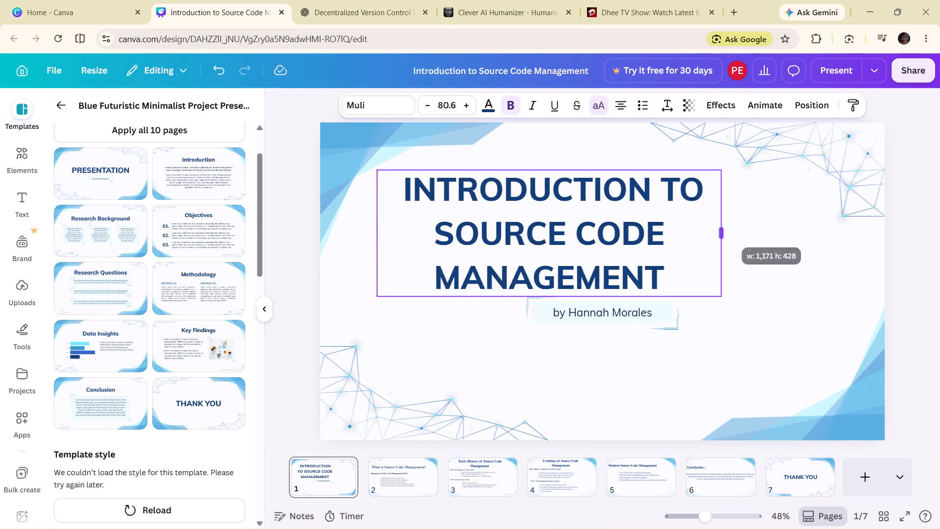
pyautogui.moveTo(781, 230); pyautogui.dragTo(848, 237)
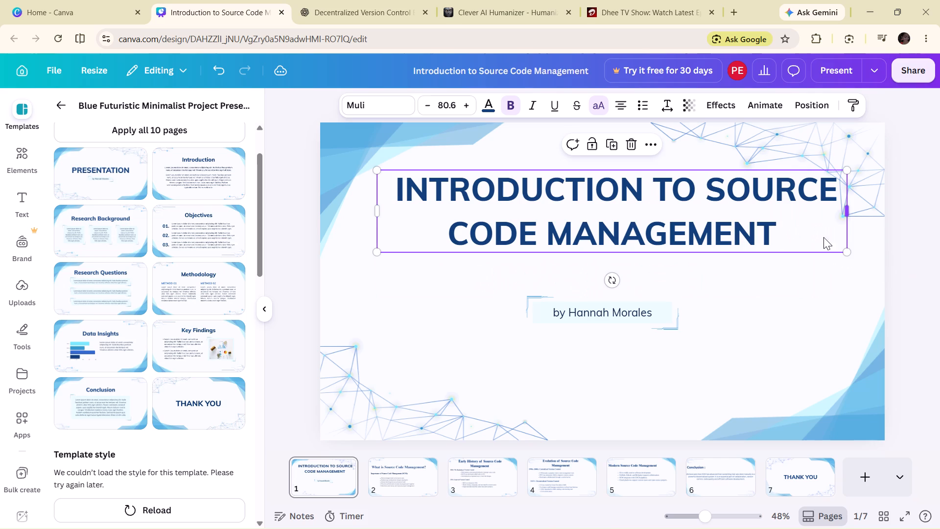
pyautogui.moveTo(685, 200); pyautogui.dragTo(671, 238)
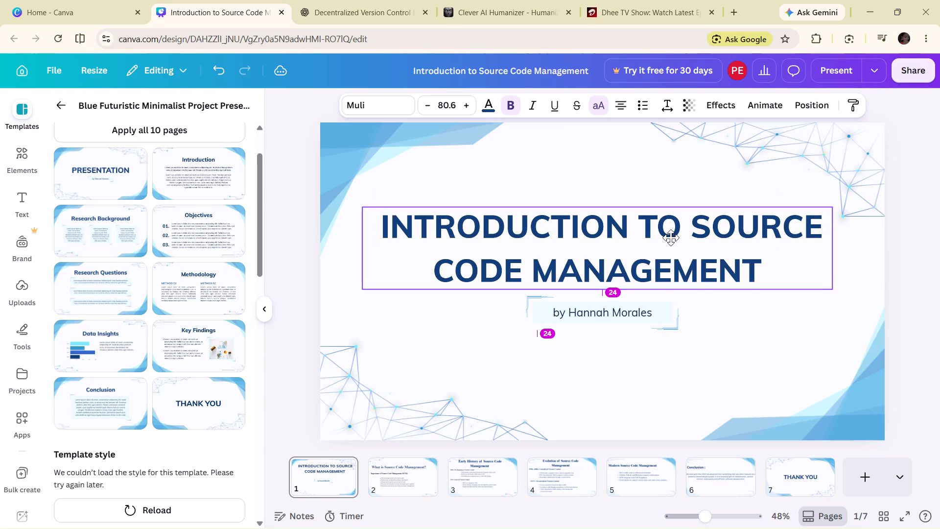
pyautogui.moveTo(671, 238); pyautogui.dragTo(668, 238)
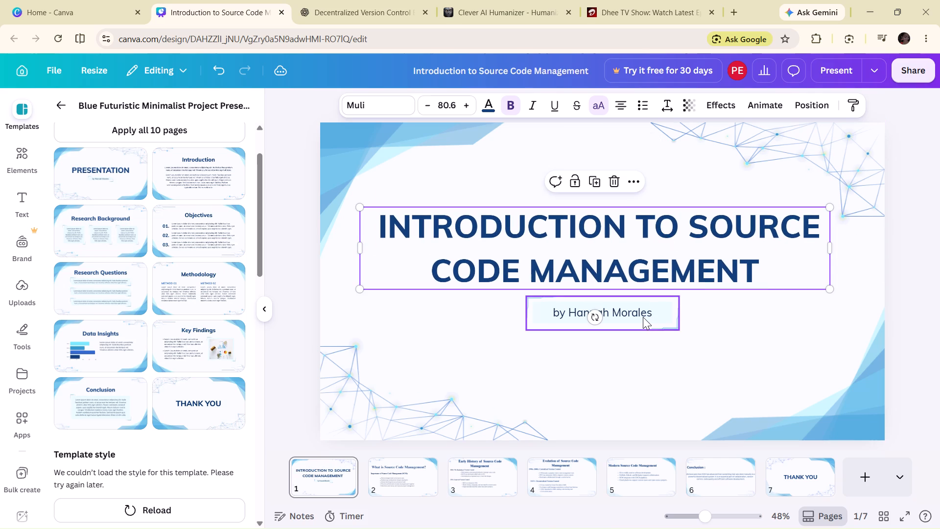
# Lower the light-blue author frame on the title slide and place the author line inside it, leaving a gap below the title.
pyautogui.click(631, 361)
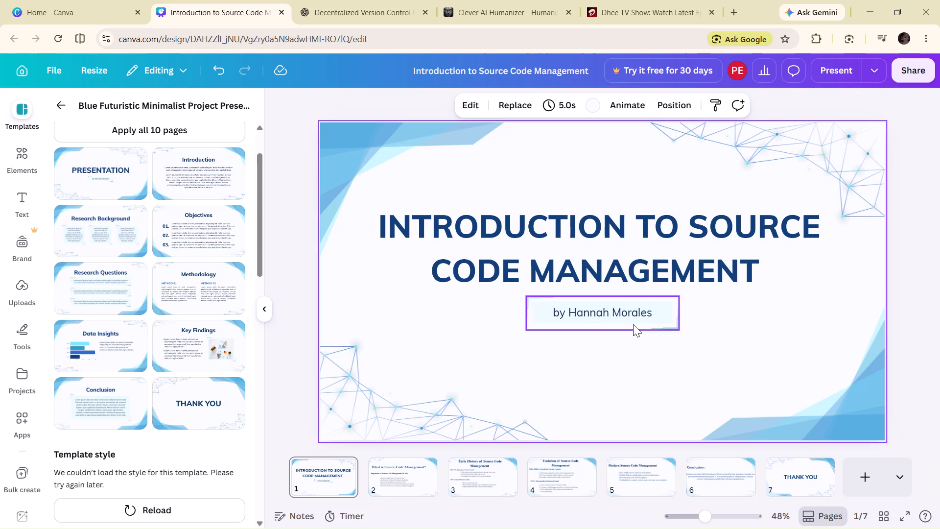
pyautogui.moveTo(633, 324); pyautogui.dragTo(610, 371)
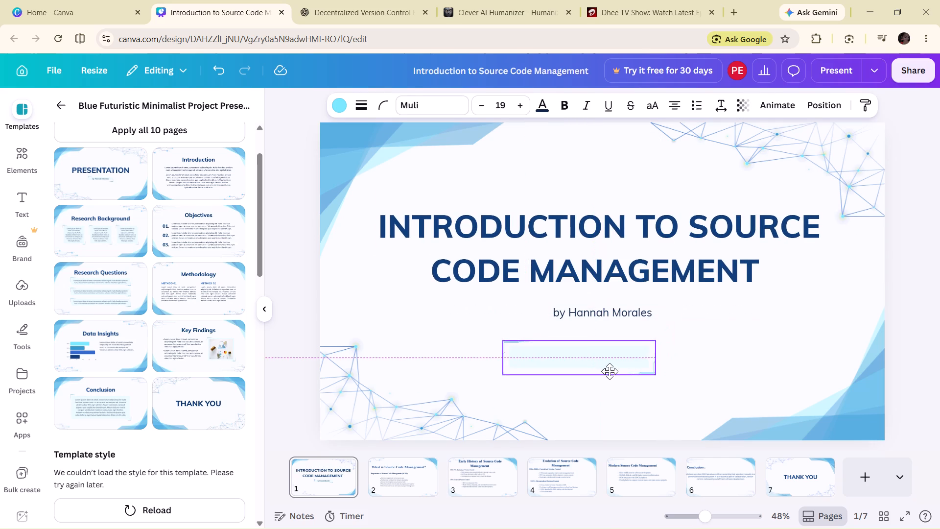
pyautogui.moveTo(610, 371); pyautogui.dragTo(608, 371)
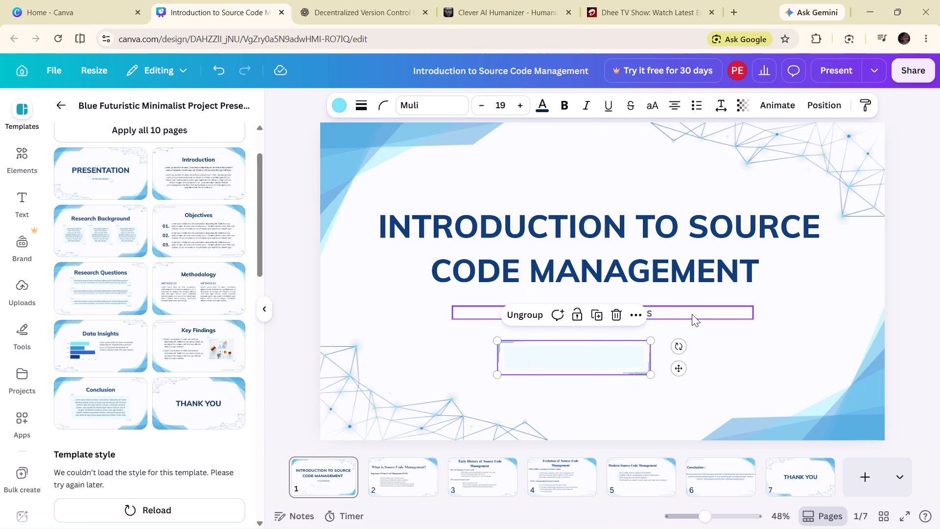
pyautogui.moveTo(692, 314); pyautogui.dragTo(657, 352)
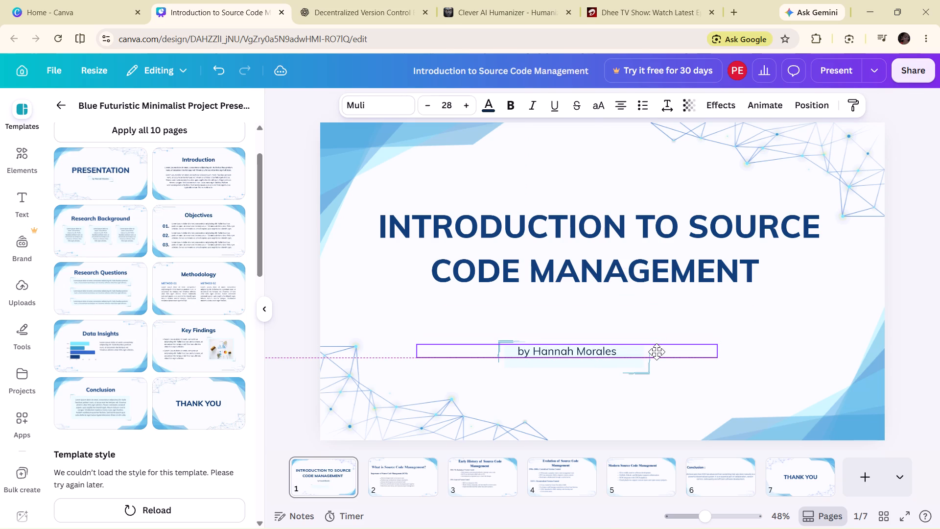
pyautogui.moveTo(657, 352); pyautogui.dragTo(656, 357)
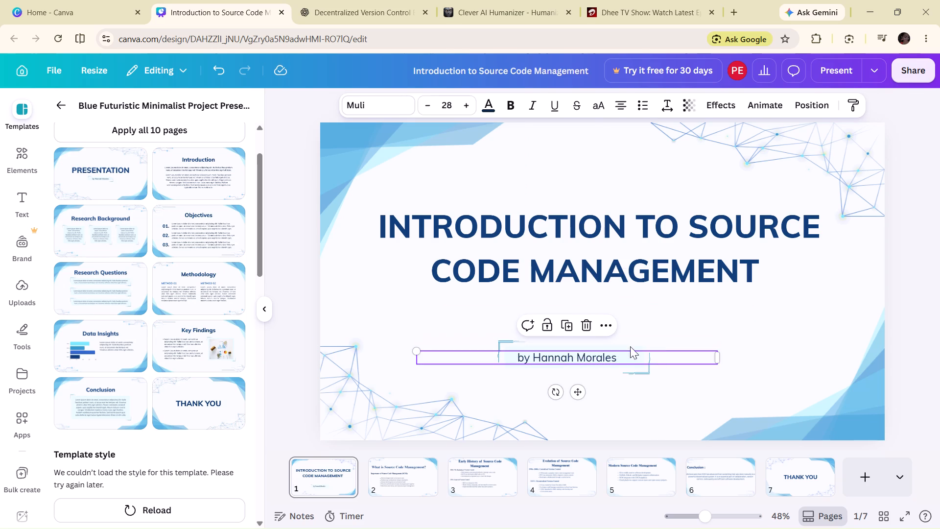
pyautogui.click(285, 264)
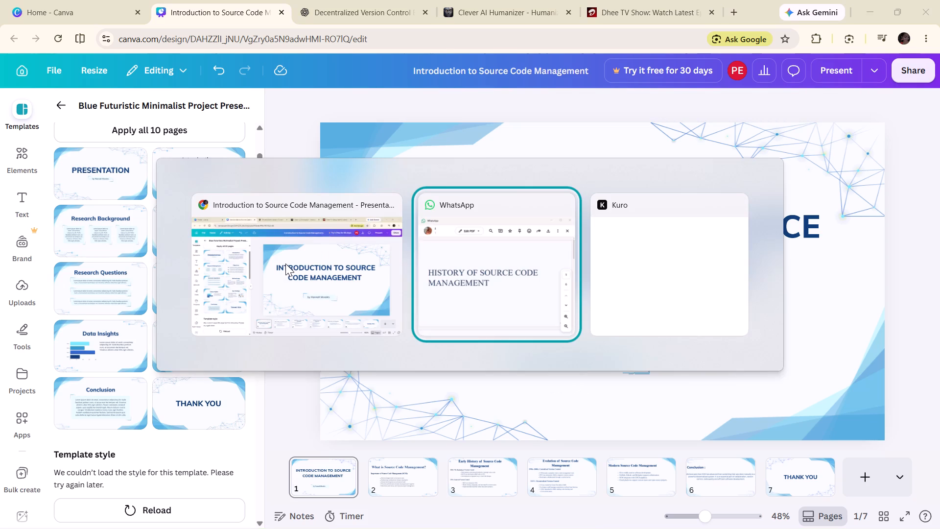
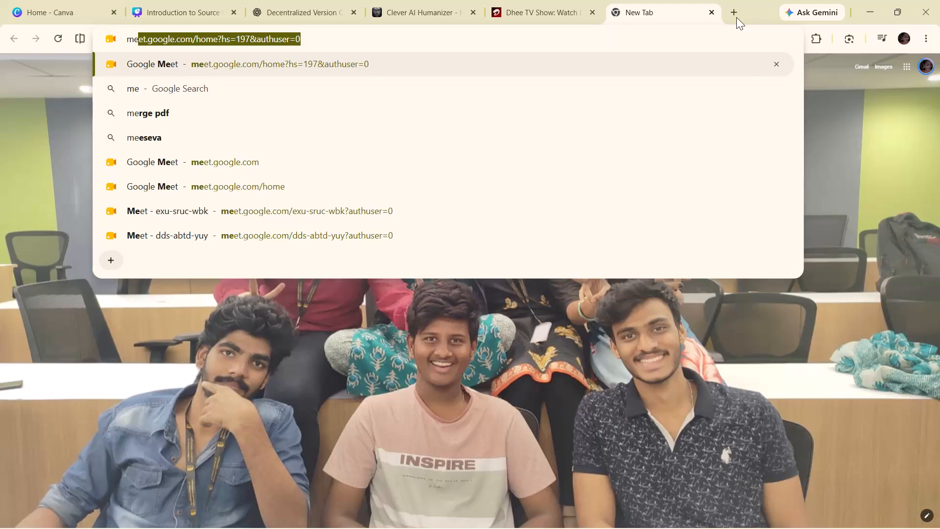
# Search Google Images for "megha institute of engineering and technology for women logo".
pyautogui.write('gha')
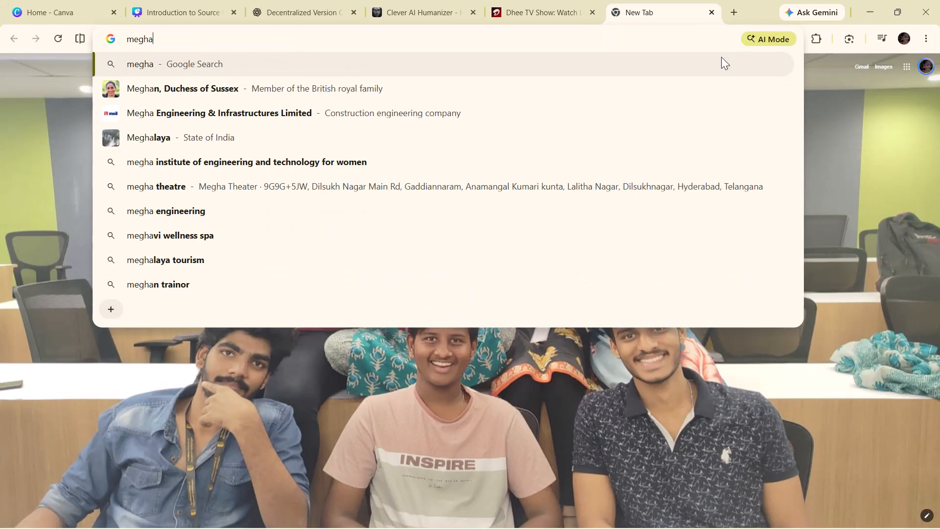
pyautogui.click(654, 157)
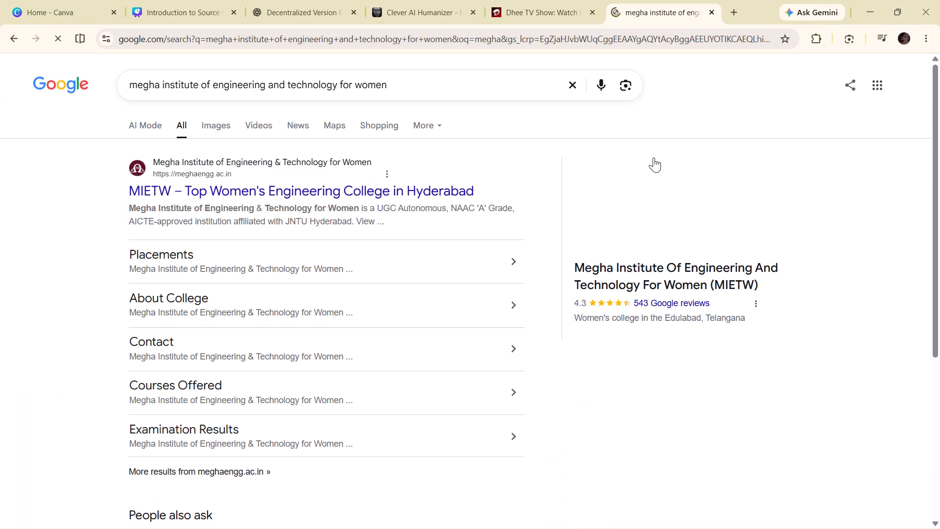
pyautogui.click(229, 115)
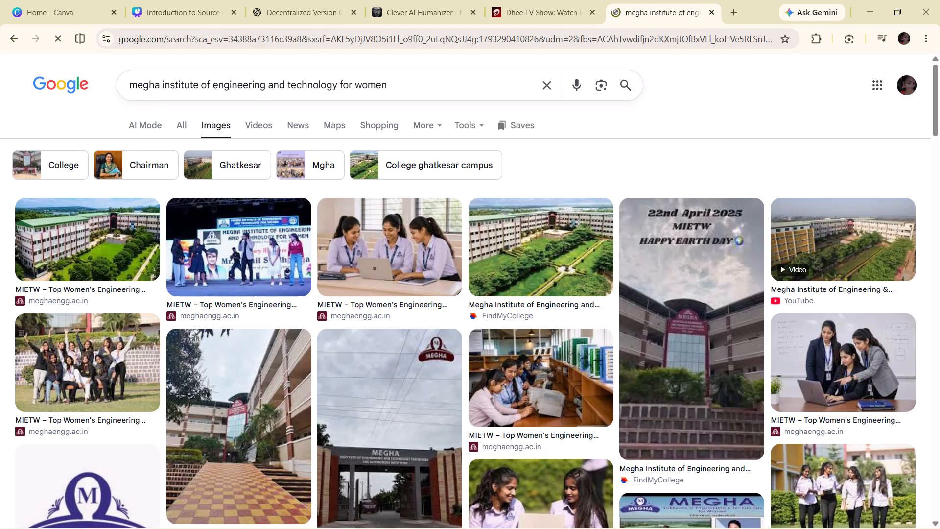
pyautogui.click(423, 79)
pyautogui.press('space')
pyautogui.write('logo')
pyautogui.press('Return')
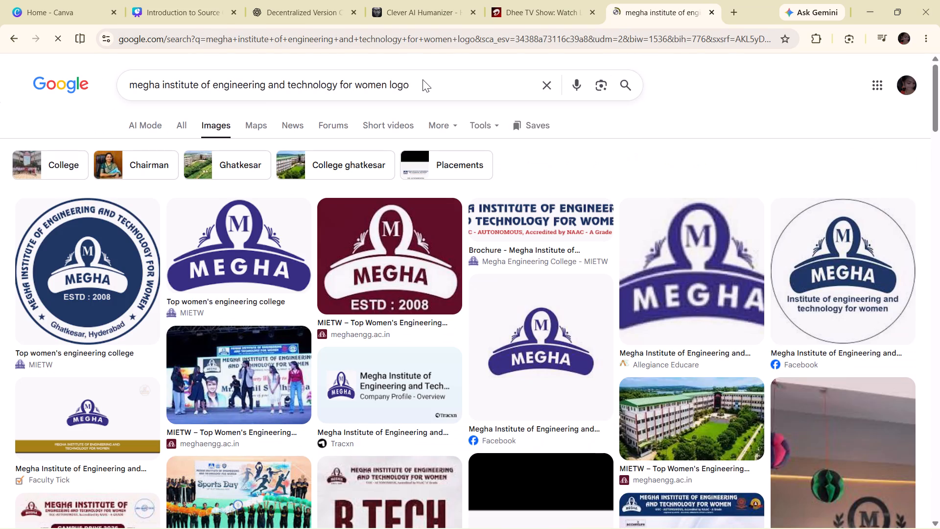
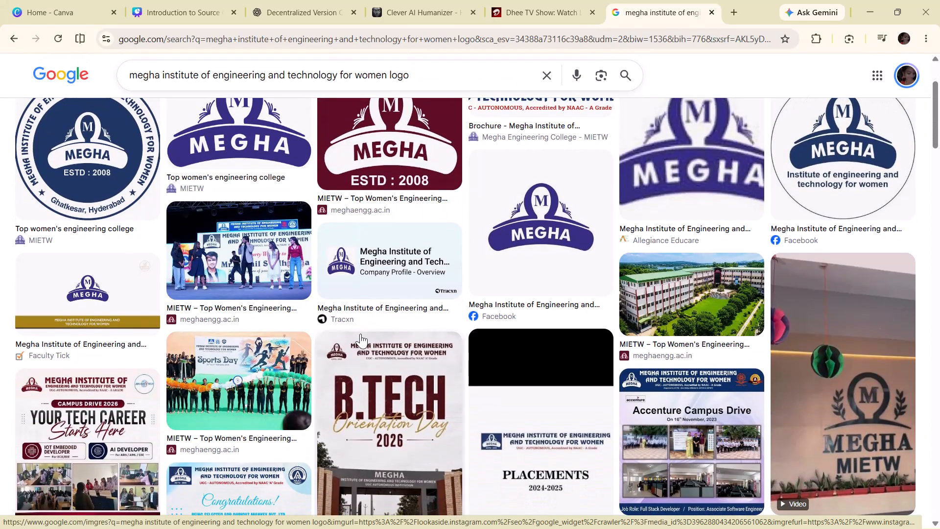
# Look through the image results for the college logo and inspect the "Placements 2024-2025" image's letterhead logo up close.
pyautogui.scroll(4, 360, 334)
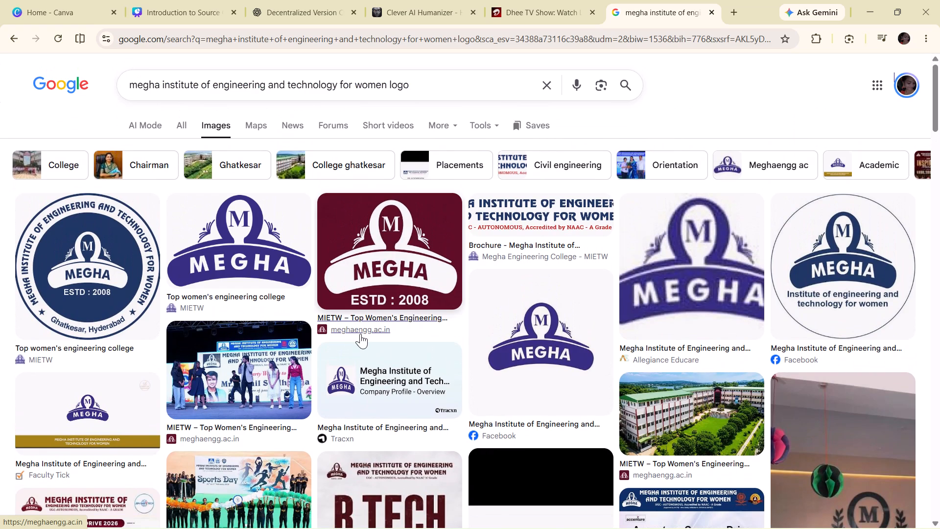
pyautogui.scroll(-5, 360, 334)
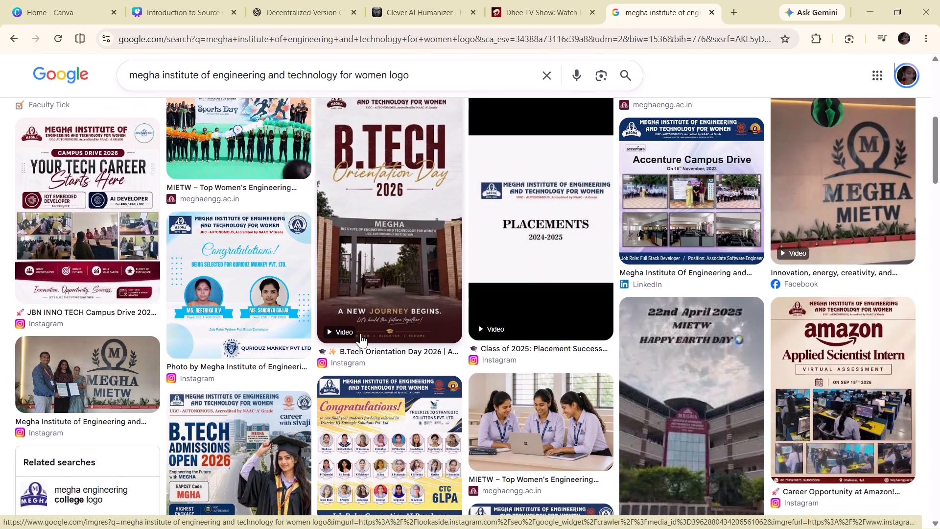
pyautogui.scroll(-1, 360, 334)
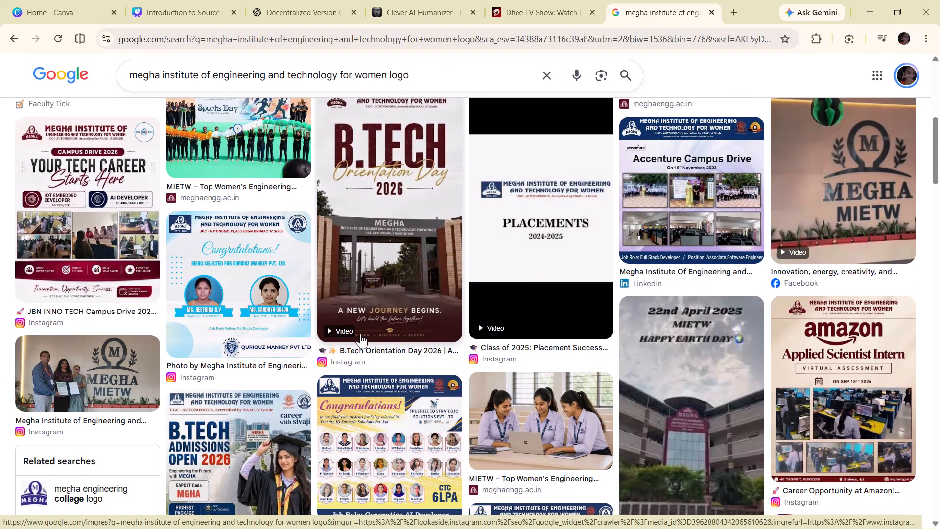
pyautogui.click(554, 264)
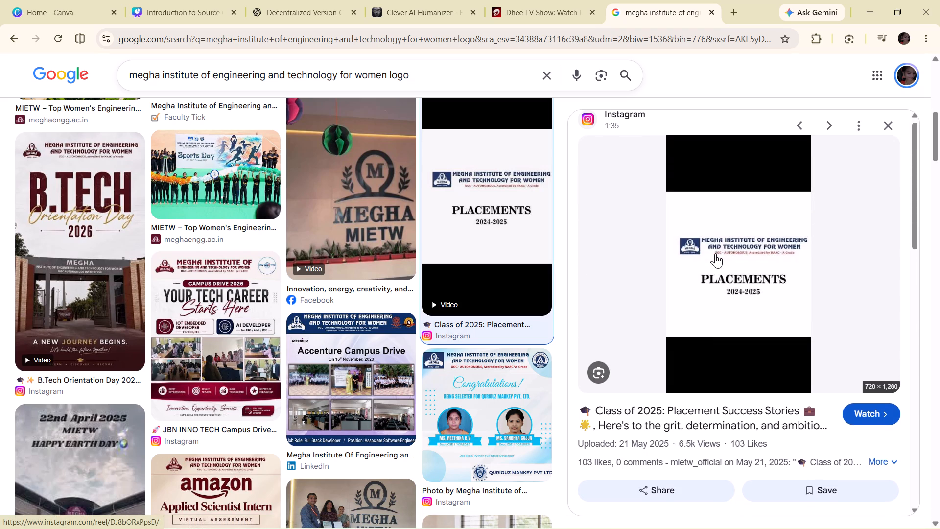
pyautogui.scroll(1, 715, 253)
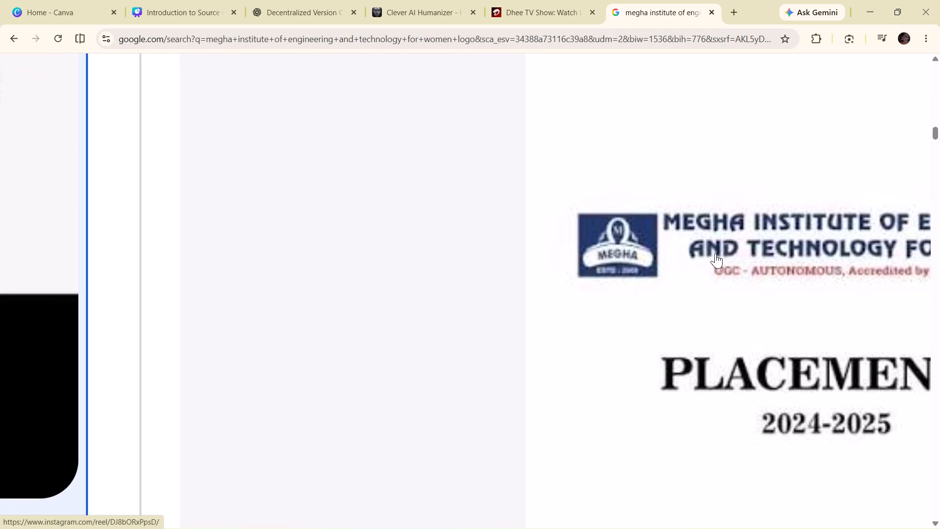
pyautogui.hscroll(-7, 715, 253)
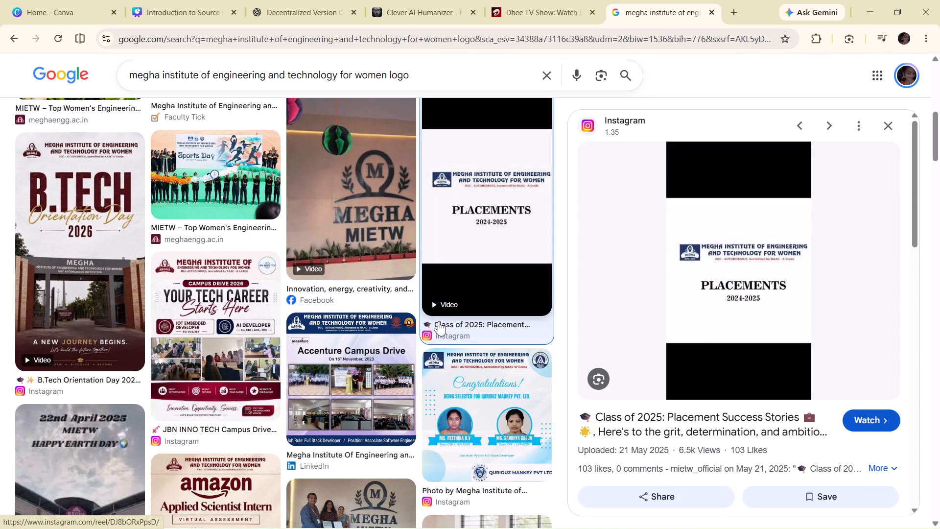
# Open the related image search "megha engineering college logo" and look through its results for a suitable logo.
pyautogui.scroll(-1, 439, 321)
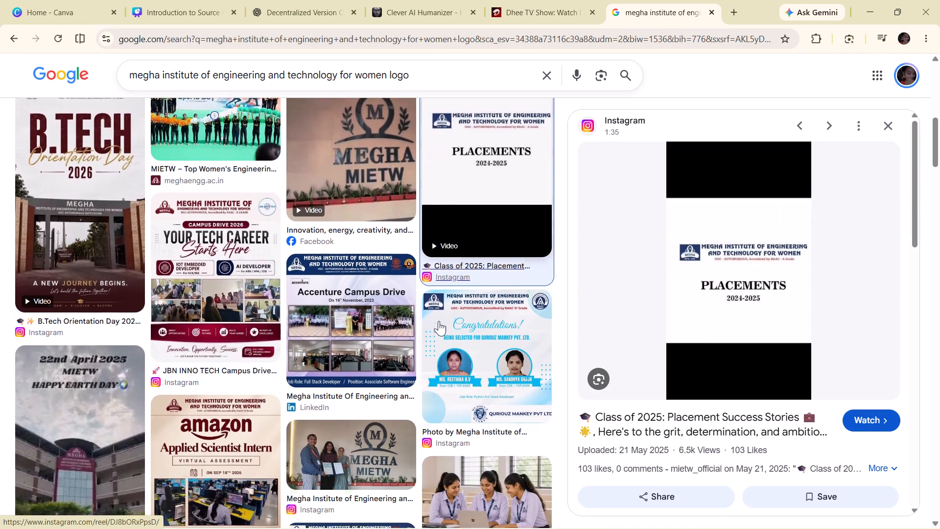
pyautogui.scroll(-5, 439, 321)
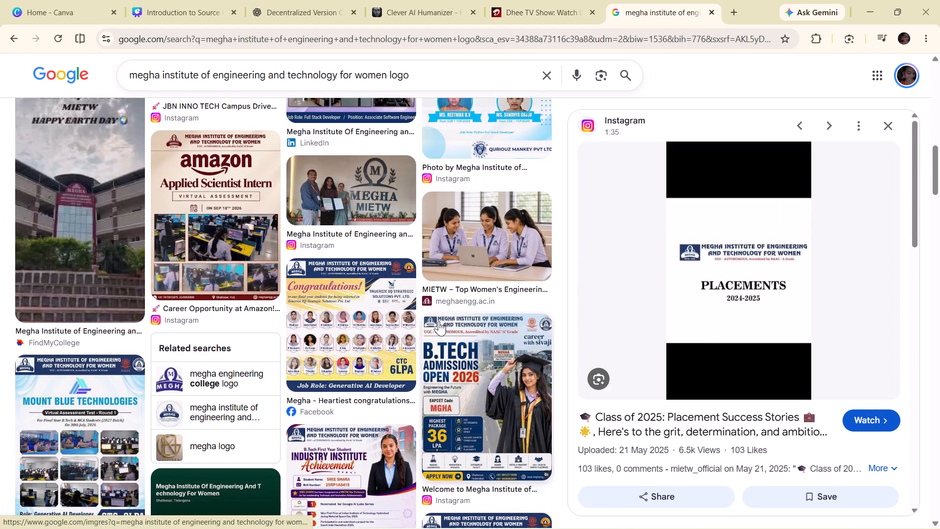
pyautogui.click(212, 368)
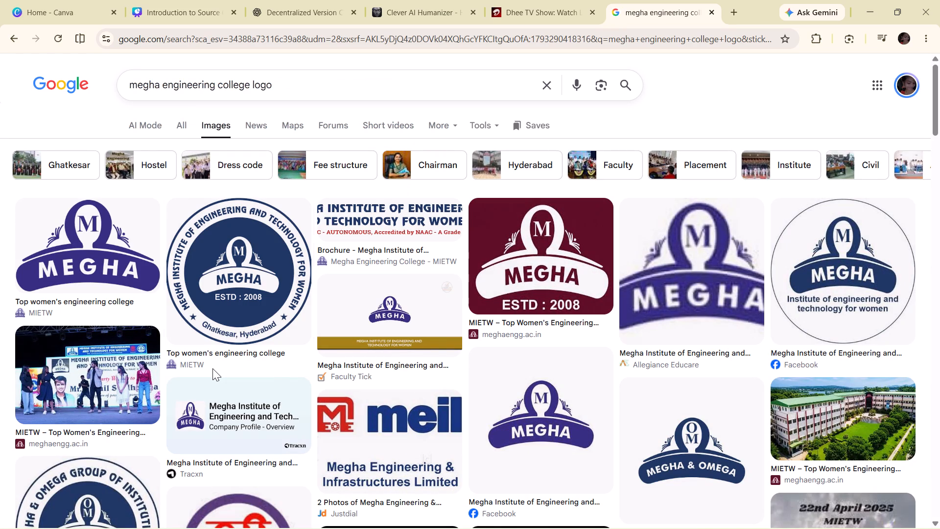
pyautogui.scroll(1, 412, 378)
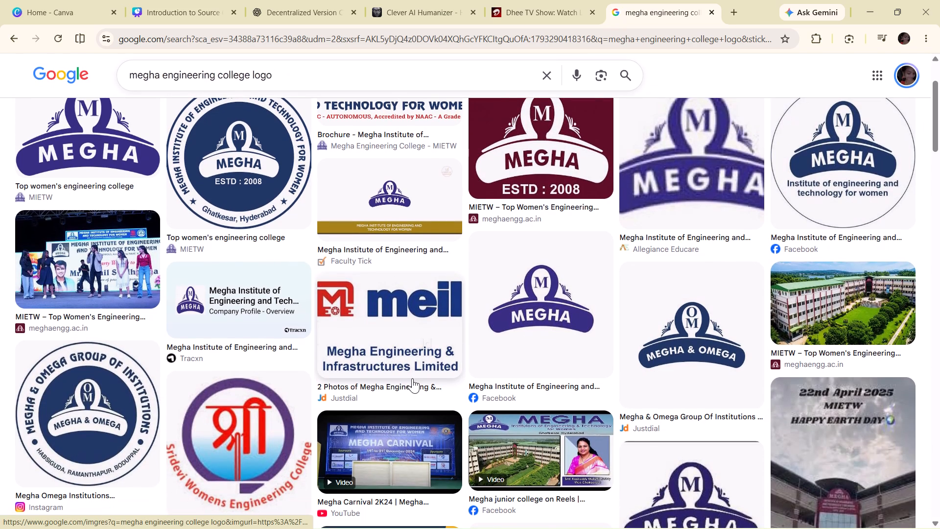
pyautogui.scroll(2, 412, 378)
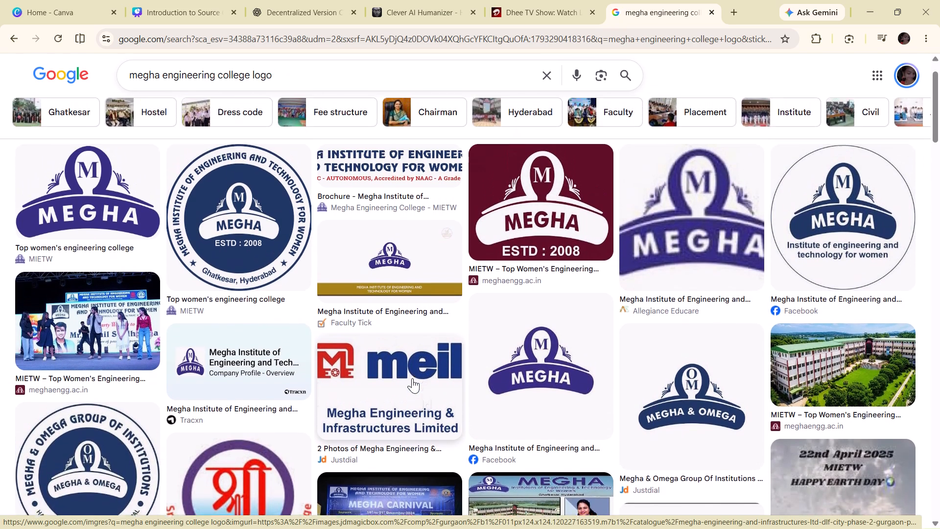
pyautogui.scroll(2, 412, 378)
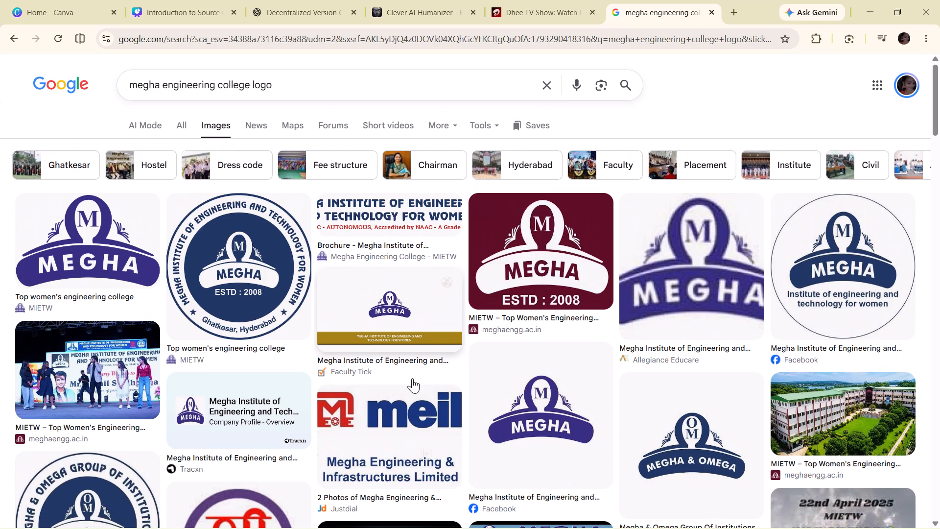
# Look through the logo image results, open the "megha&omega group of institutions" LinkedIn logo preview, and examine its related images.
pyautogui.scroll(-4, 412, 378)
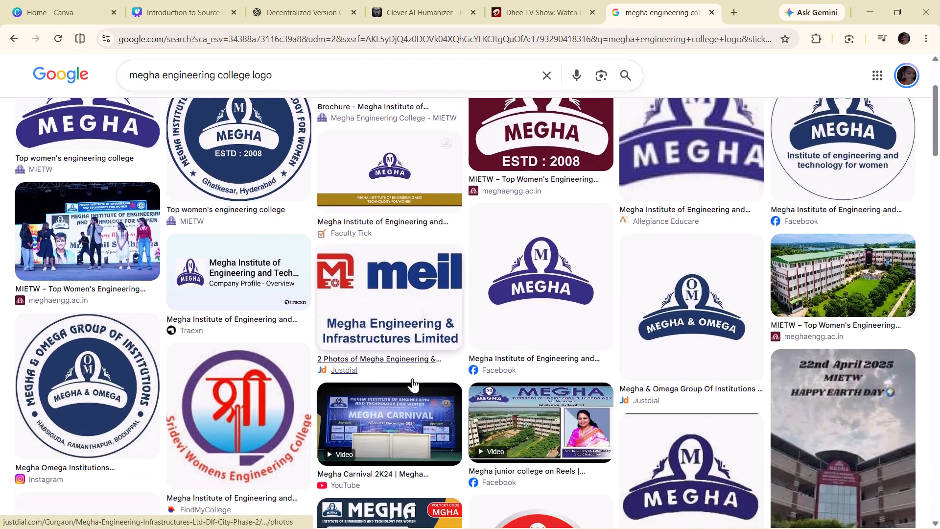
pyautogui.scroll(-3, 412, 378)
pyautogui.click(247, 405)
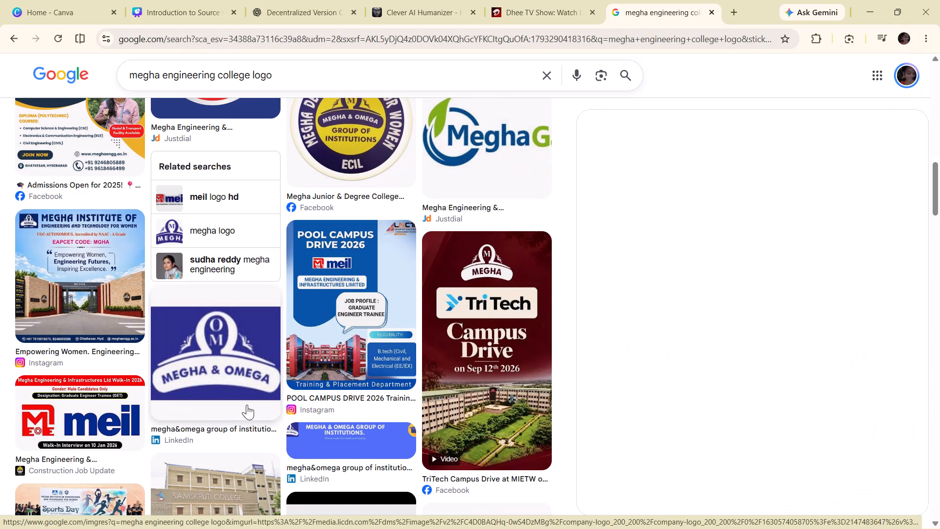
pyautogui.scroll(-1, 691, 426)
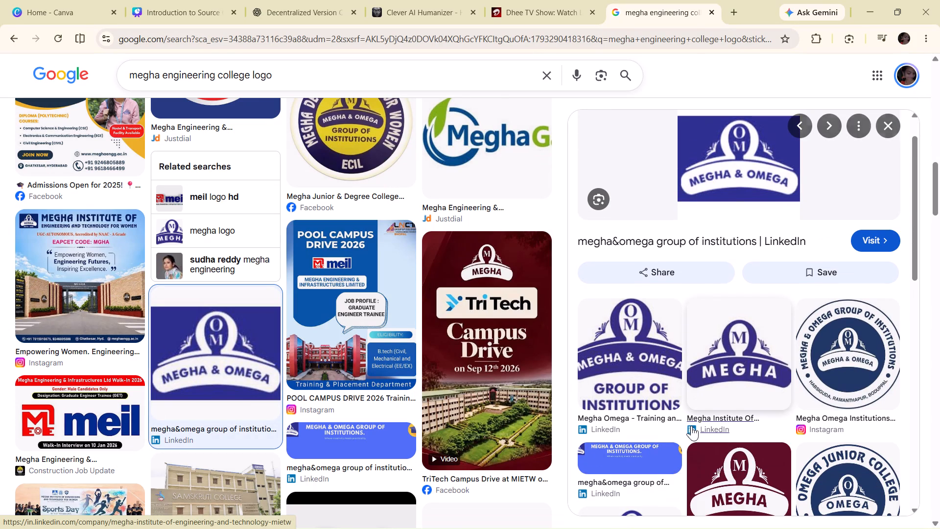
pyautogui.scroll(-3, 691, 426)
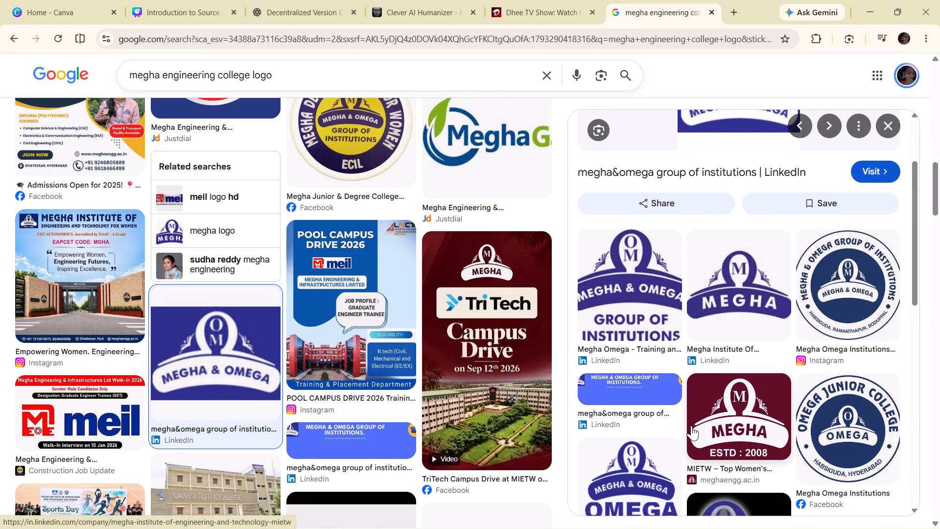
pyautogui.scroll(-2, 691, 426)
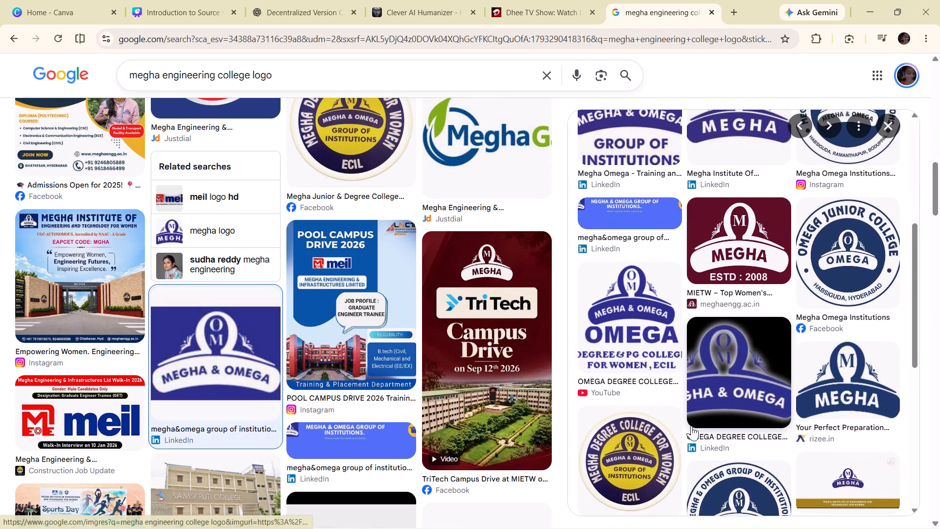
pyautogui.scroll(-2, 691, 426)
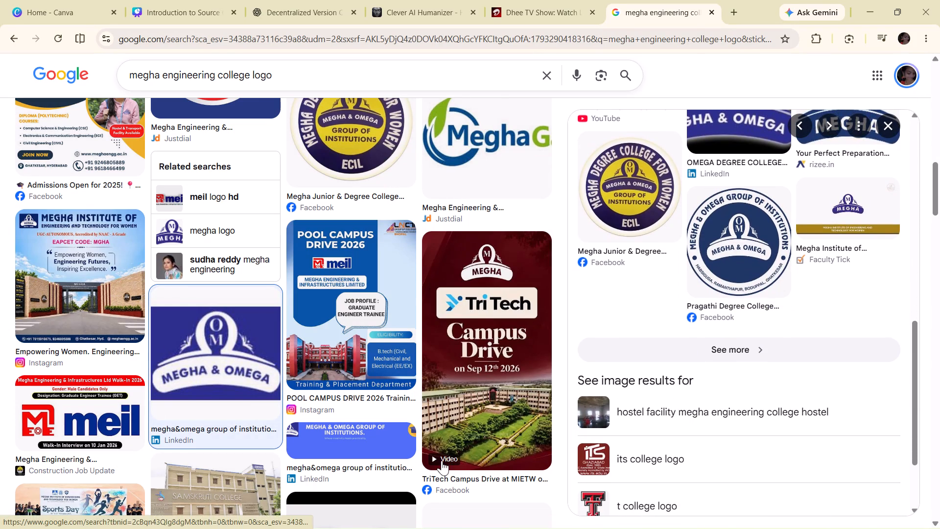
# Look further through the main "megha engineering college logo" image results and return to the first logos.
pyautogui.scroll(-6, 442, 460)
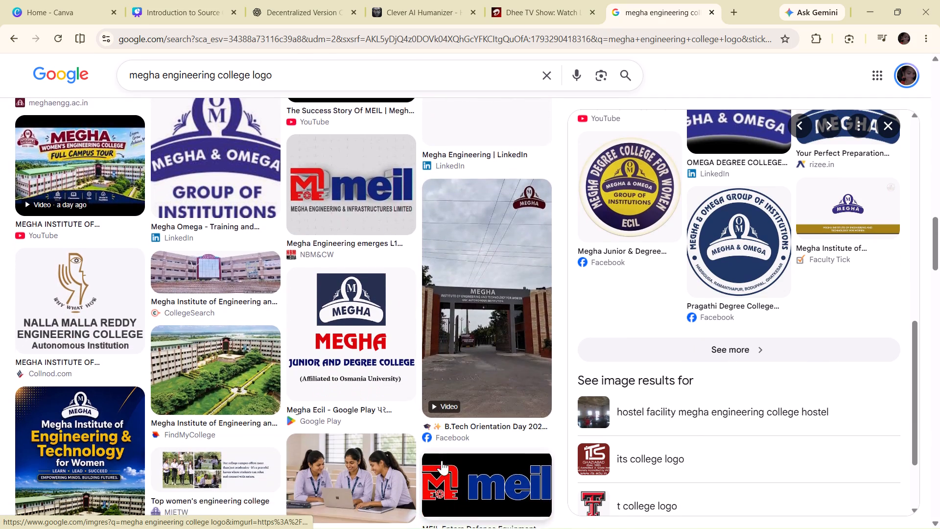
pyautogui.scroll(-2, 442, 460)
pyautogui.scroll(8, 442, 460)
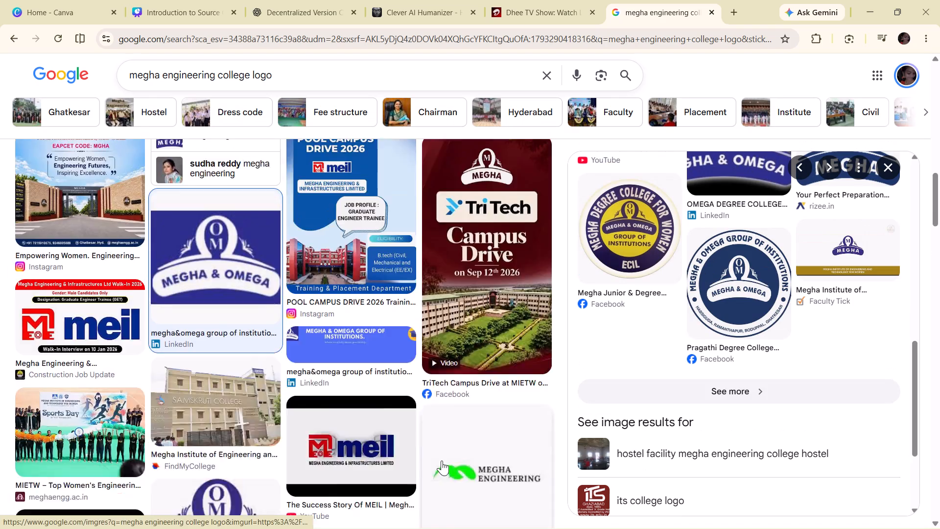
pyautogui.scroll(6, 442, 460)
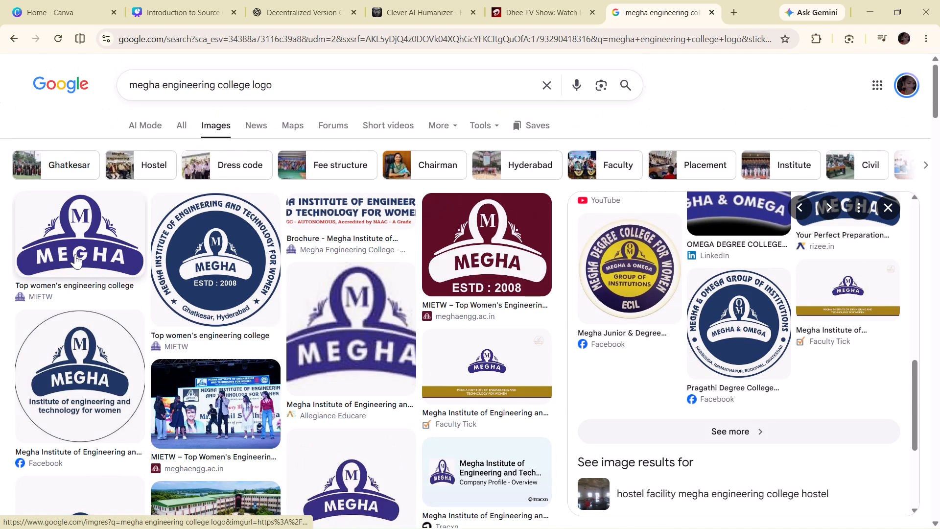
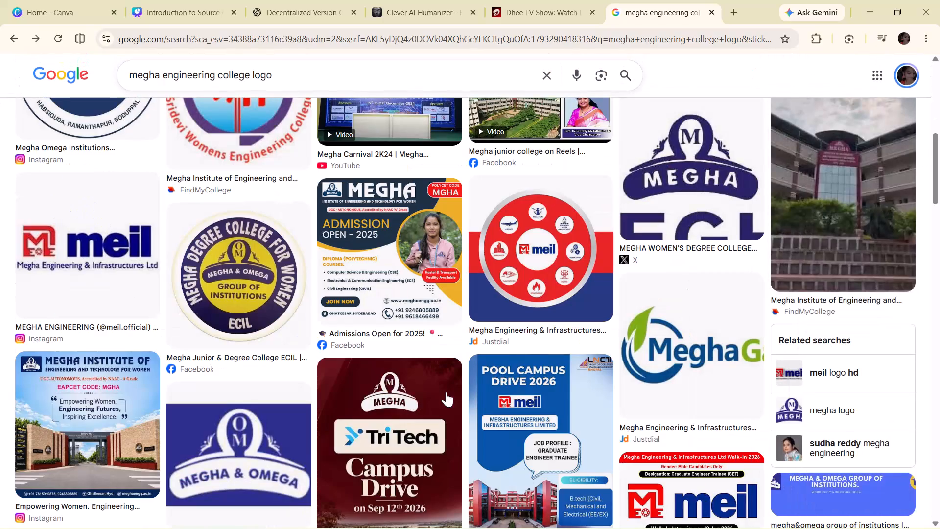
# Choose the circular navy Megha Institute of Engineering and Technology for Women logo from the image results and open its image options.
pyautogui.scroll(4, 446, 392)
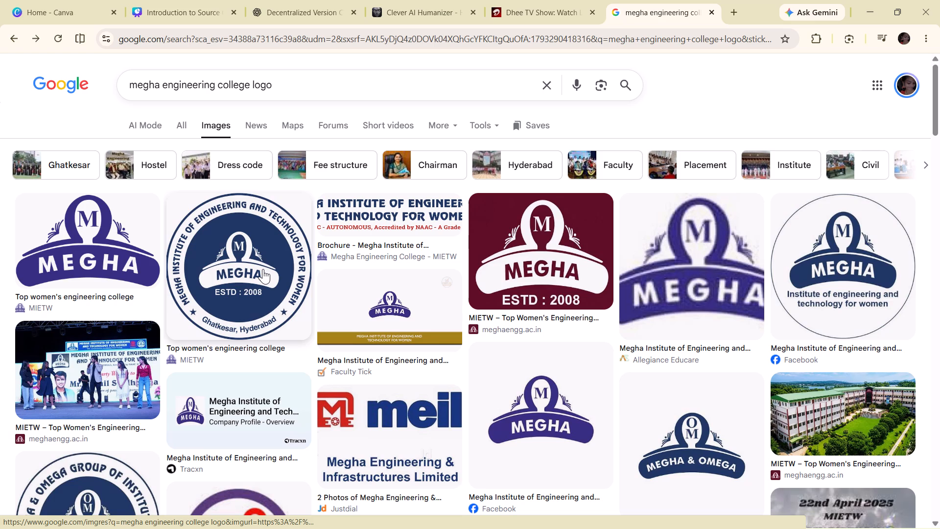
pyautogui.rightClick(263, 269)
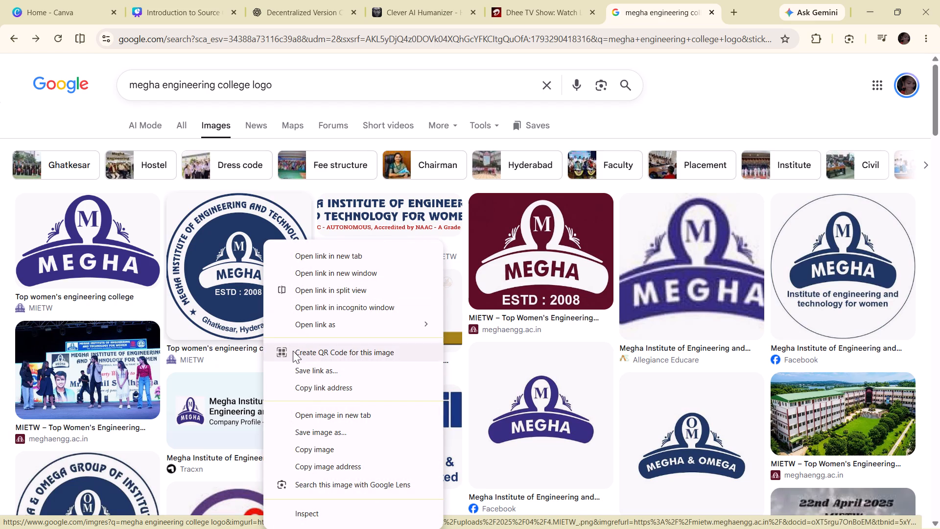
# Copy the round navy Megha Institute logo image with "ESTD : 2008" from the image results.
pyautogui.click(317, 452)
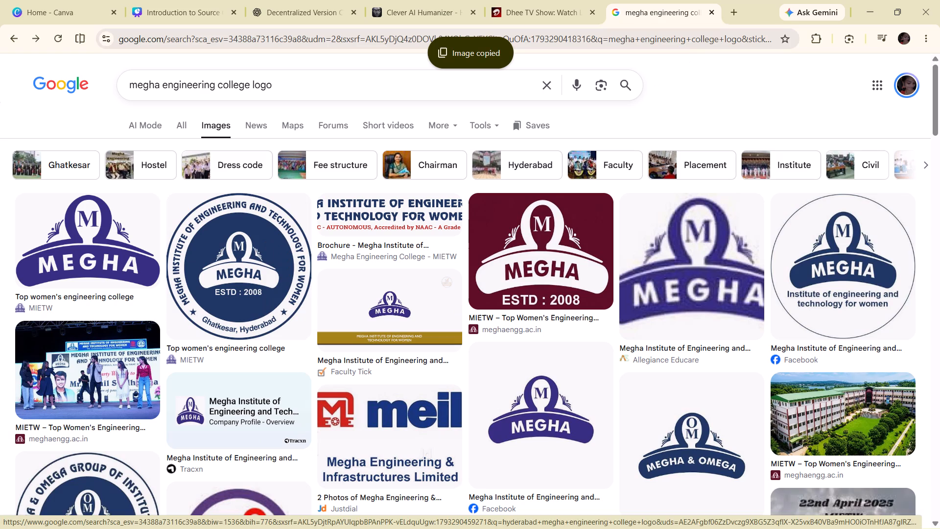
# Switch to the Canva presentation and duplicate its title slide.
pyautogui.click(183, 12)
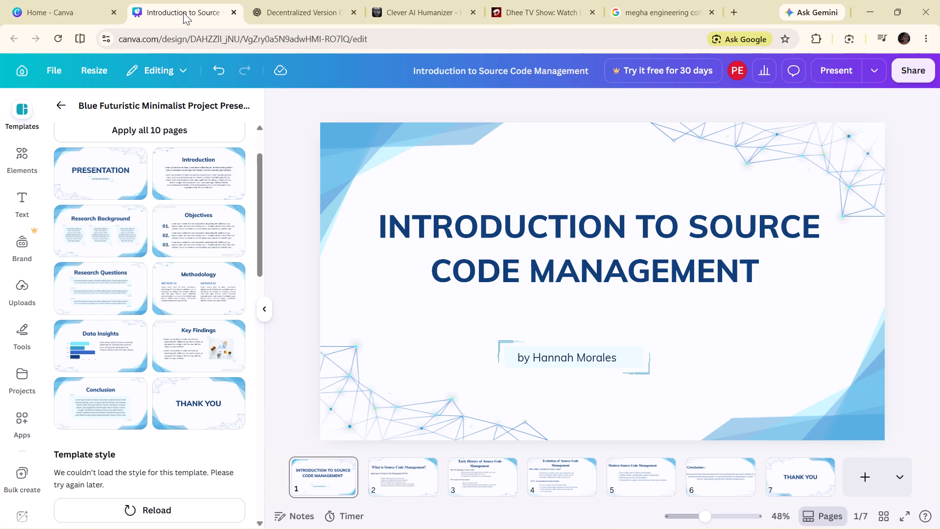
pyautogui.rightClick(334, 473)
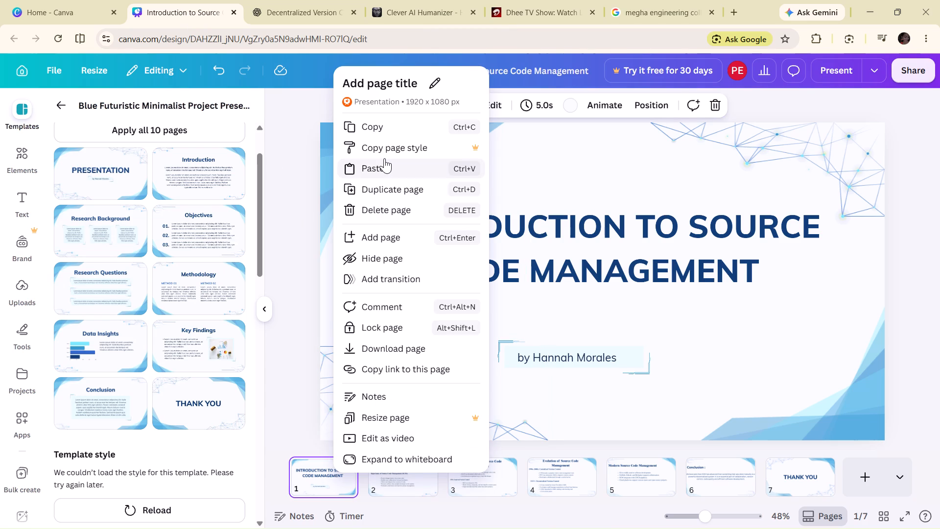
pyautogui.click(384, 196)
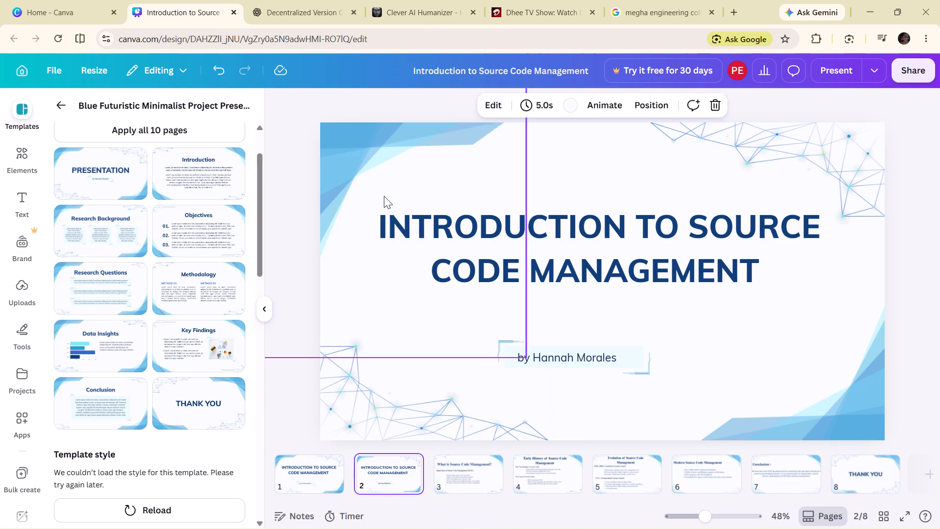
# Delete the byline text and its decorative frame from the duplicated title slide, page 2.
pyautogui.click(324, 474)
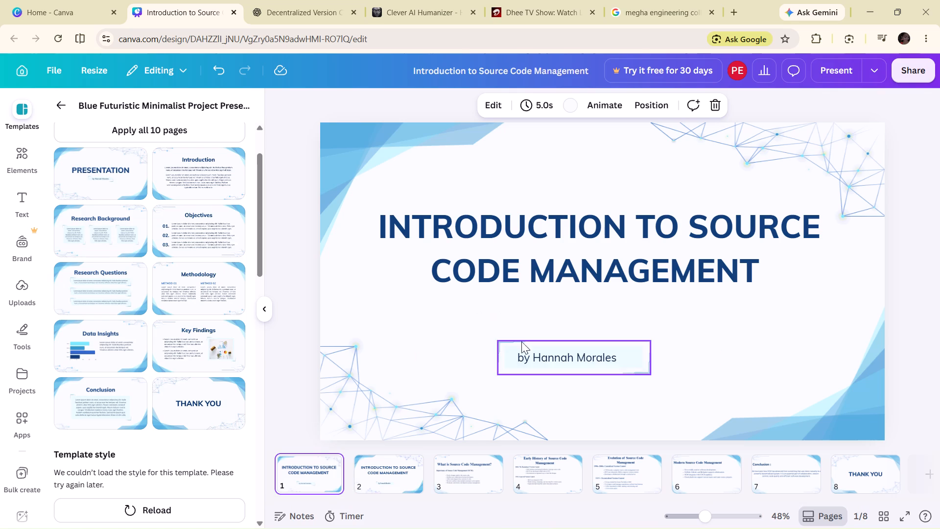
pyautogui.click(385, 471)
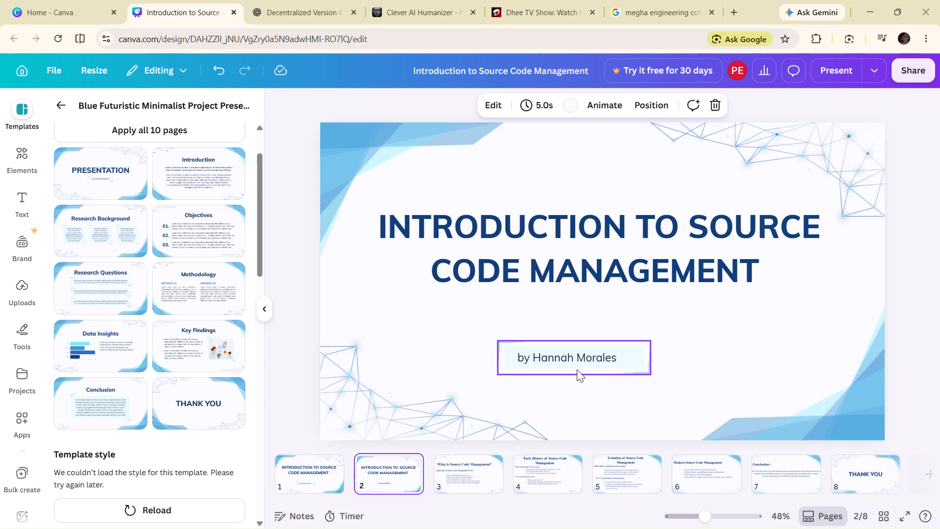
pyautogui.click(577, 368)
pyautogui.press('Delete')
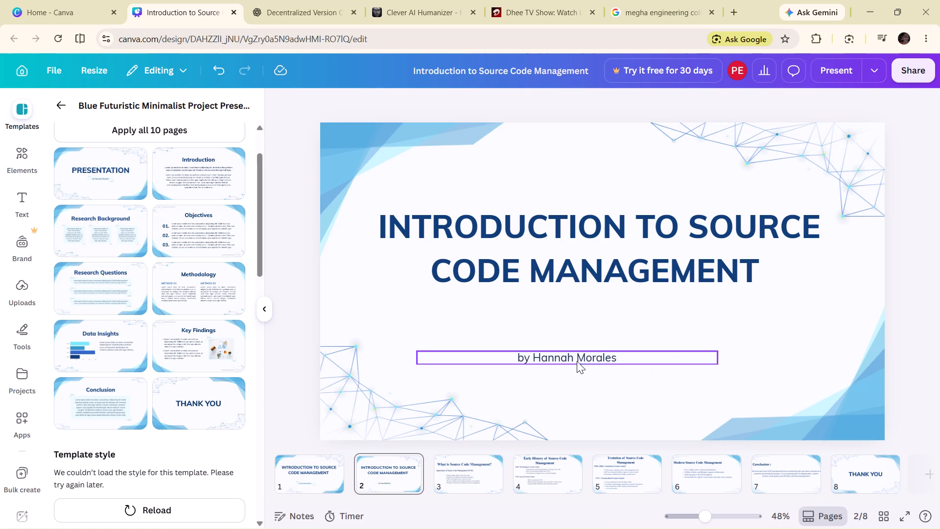
pyautogui.click(576, 358)
pyautogui.press('Delete')
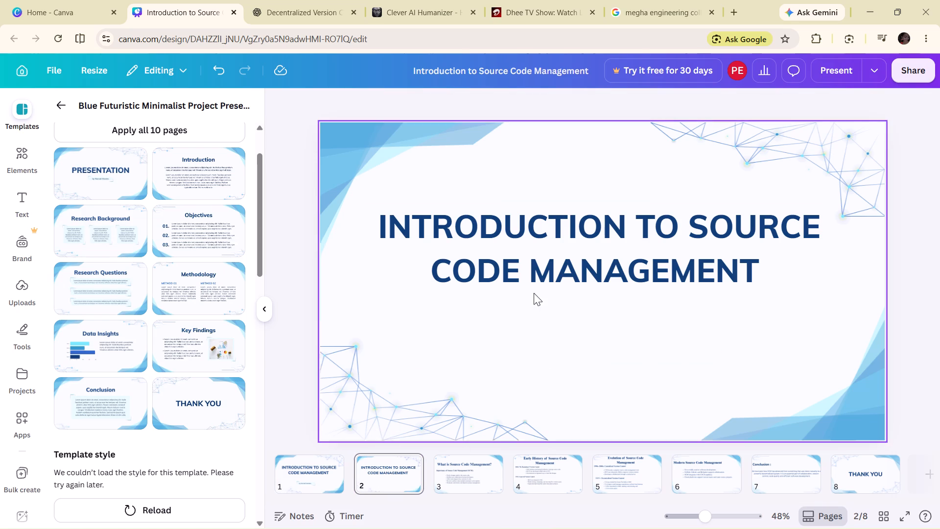
# Move the "Introduction to Source Code Management" title on page 2 down to about the slide's vertical centre.
pyautogui.moveTo(534, 261); pyautogui.dragTo(539, 302)
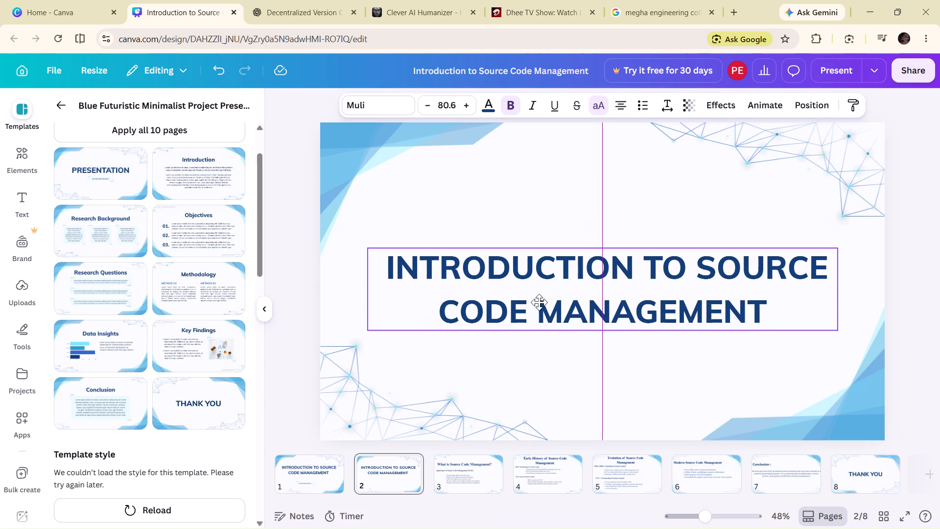
pyautogui.moveTo(539, 302); pyautogui.dragTo(535, 291)
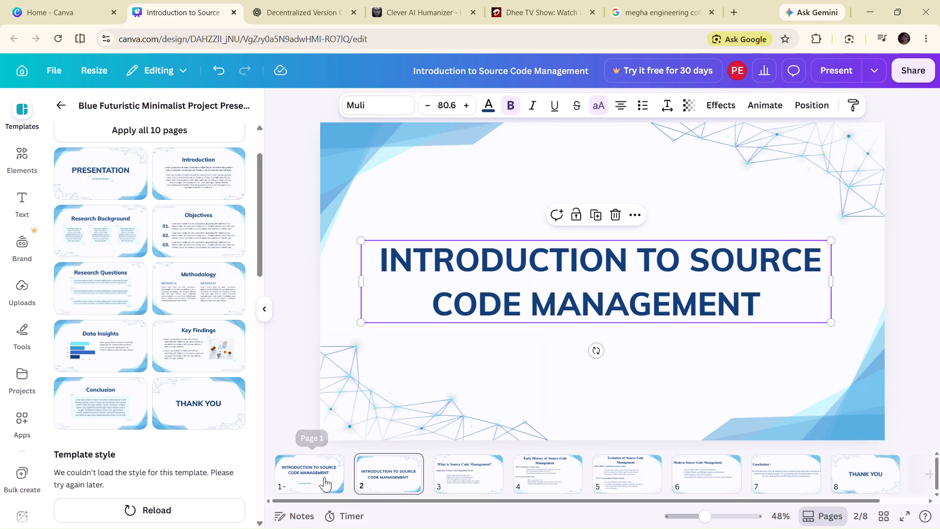
# Set the page 2 title to Times New Roman MT at size 77.6 so it fits on two lines.
pyautogui.click(395, 107)
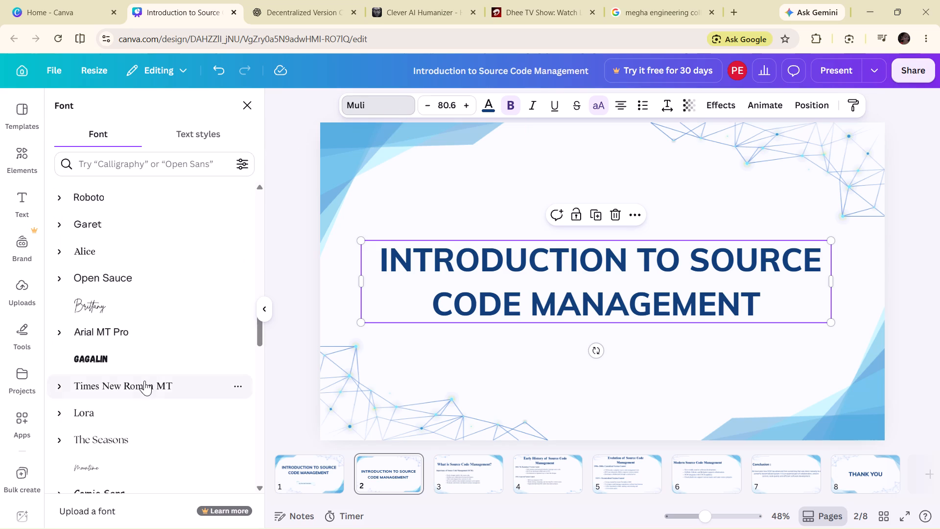
pyautogui.click(144, 381)
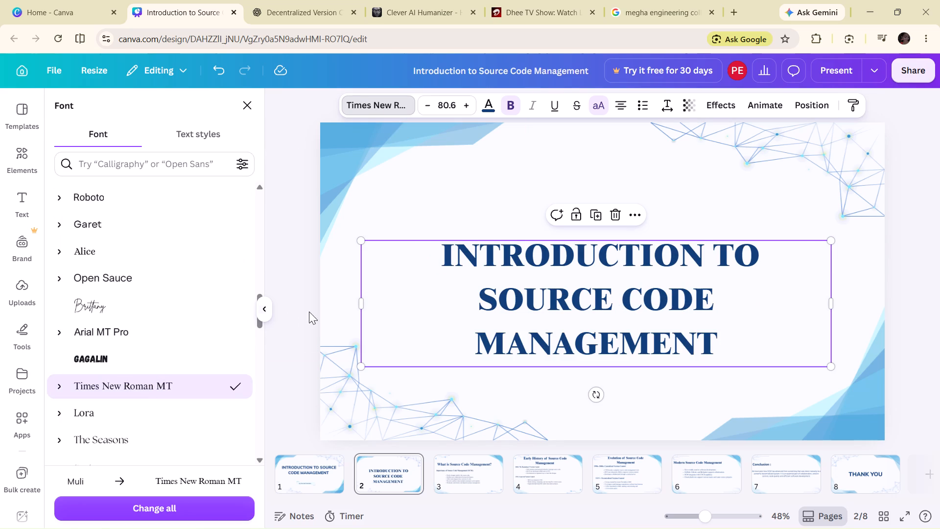
pyautogui.tripleClick(423, 96)
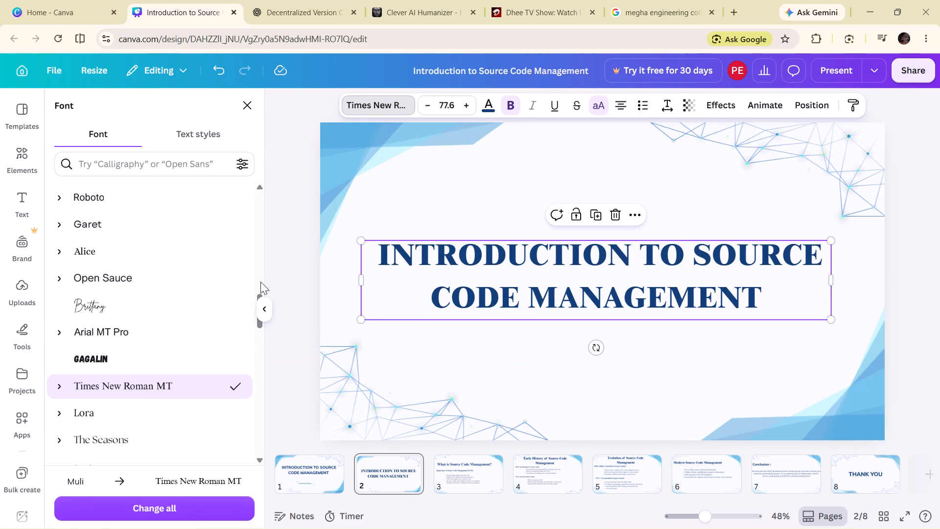
pyautogui.click(277, 280)
# Delete the "Introduction to Source Code Management" title from page 1, keeping the byline.
pyautogui.click(304, 468)
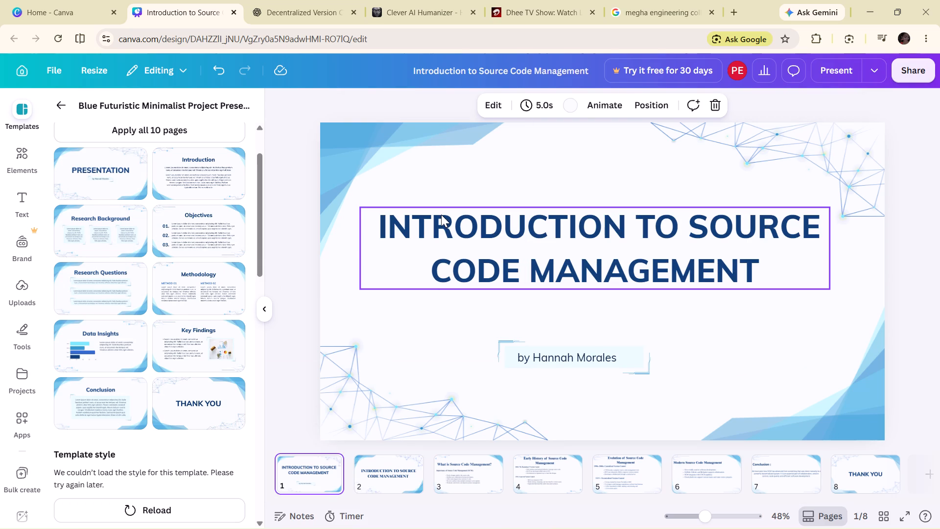
pyautogui.click(441, 215)
pyautogui.press('Delete')
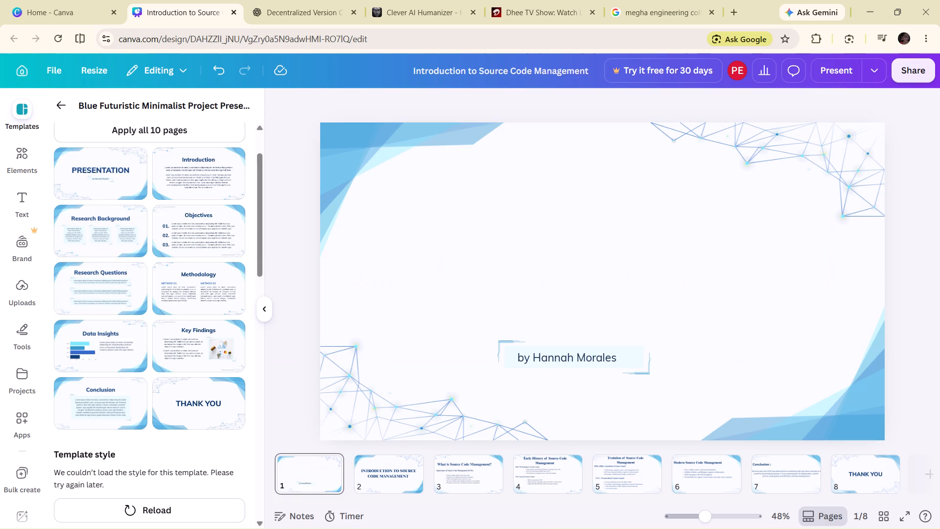
pyautogui.click(291, 241)
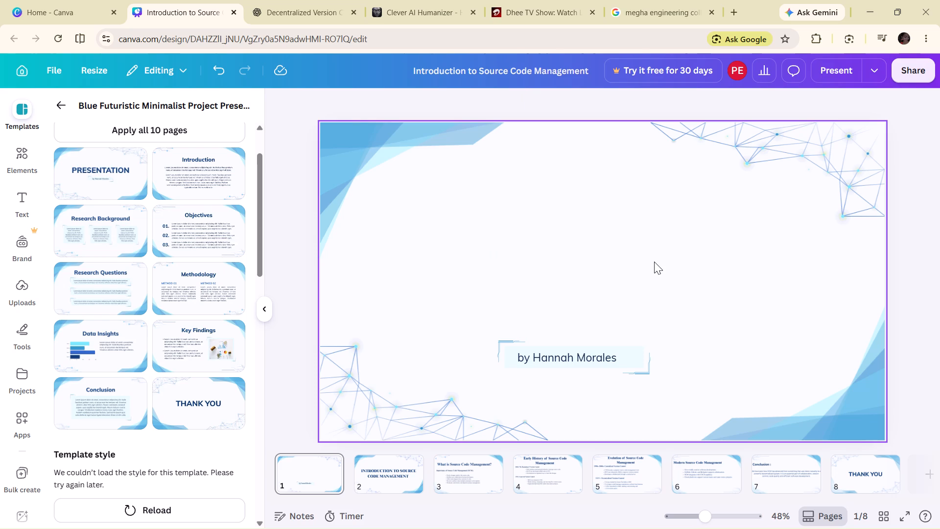
# Paste the copied college logo onto page 1 and move it toward the slide's upper left, clear of the byline.
pyautogui.click(654, 262)
pyautogui.hotkey('ctrl', 'v')
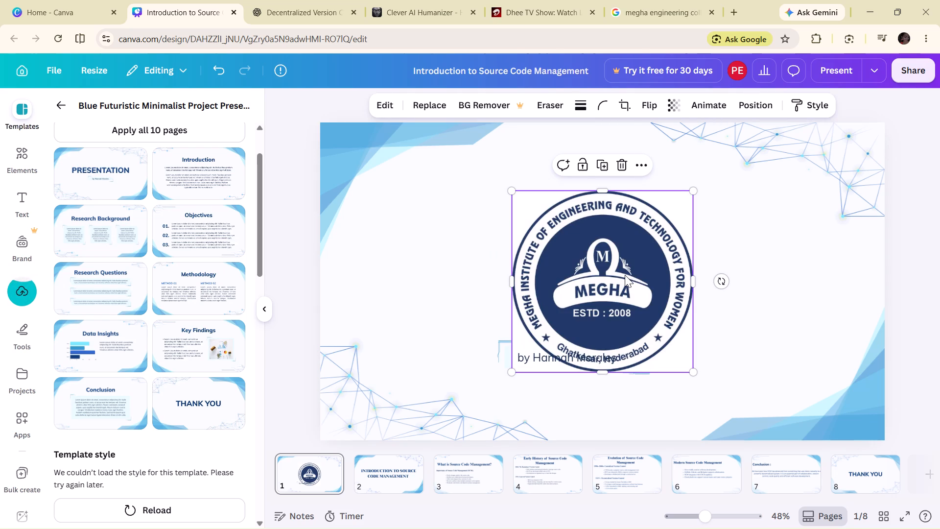
pyautogui.moveTo(607, 275); pyautogui.dragTo(569, 254)
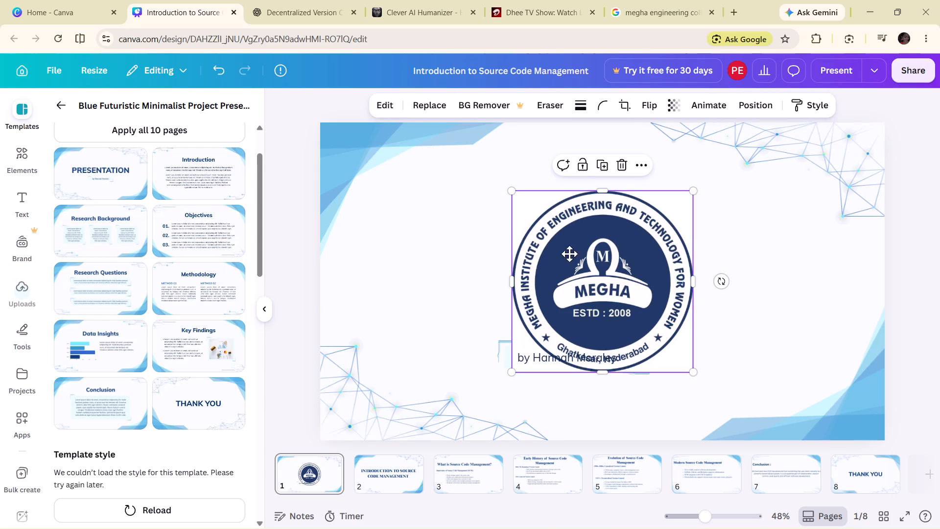
pyautogui.moveTo(569, 254); pyautogui.dragTo(500, 223)
pyautogui.click(500, 223)
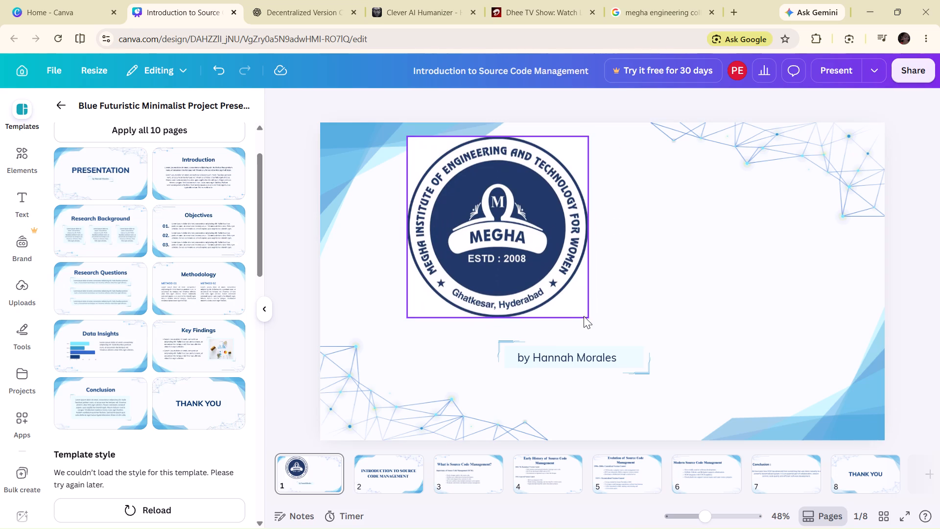
# Shrink the college logo to a small emblem and place it near the slide's upper-left corner graphic.
pyautogui.click(564, 290)
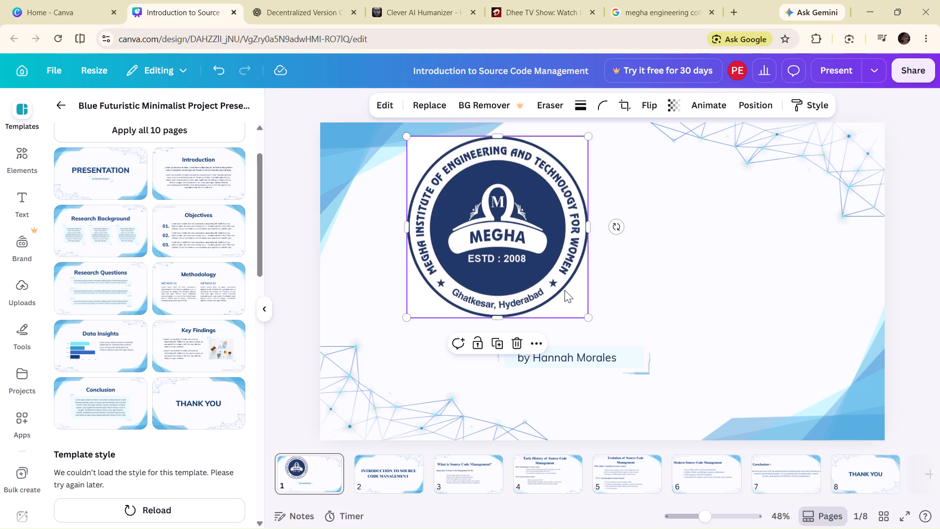
pyautogui.moveTo(587, 315); pyautogui.dragTo(533, 261)
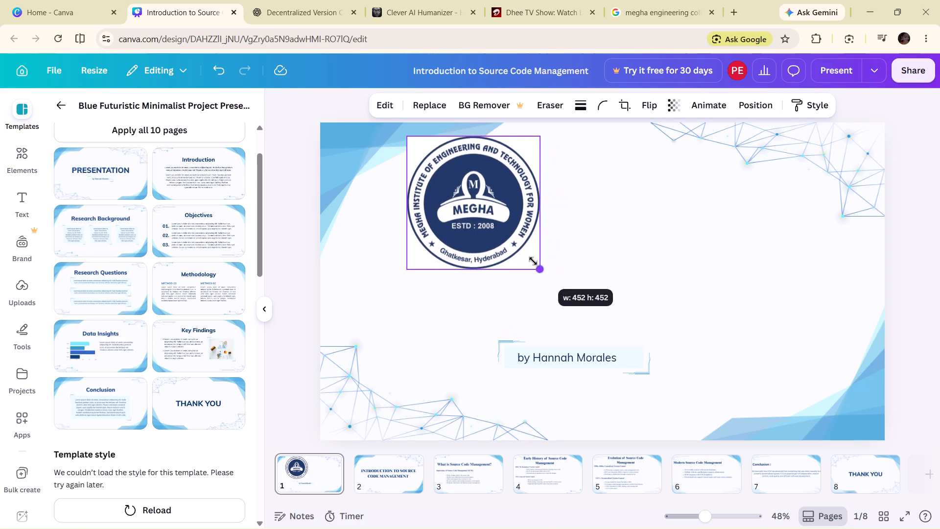
pyautogui.moveTo(533, 261); pyautogui.dragTo(531, 136)
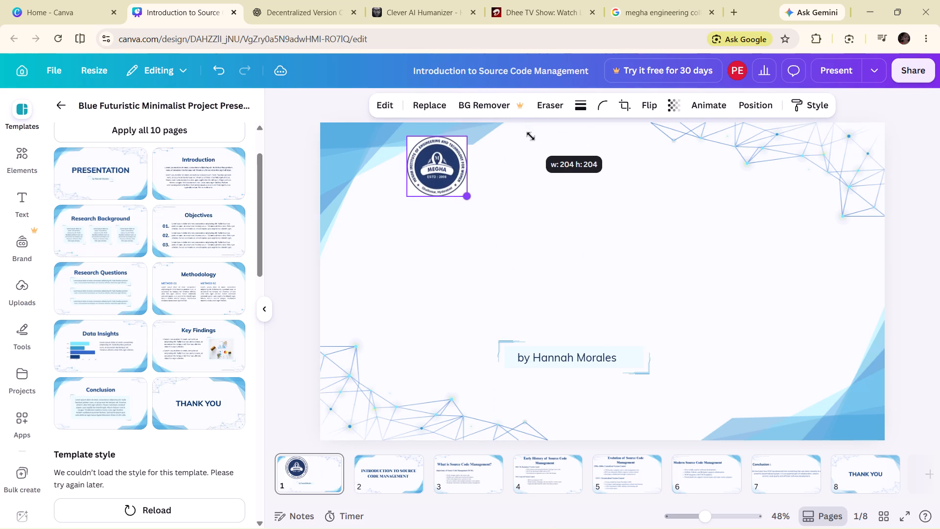
pyautogui.moveTo(531, 136); pyautogui.dragTo(534, 141)
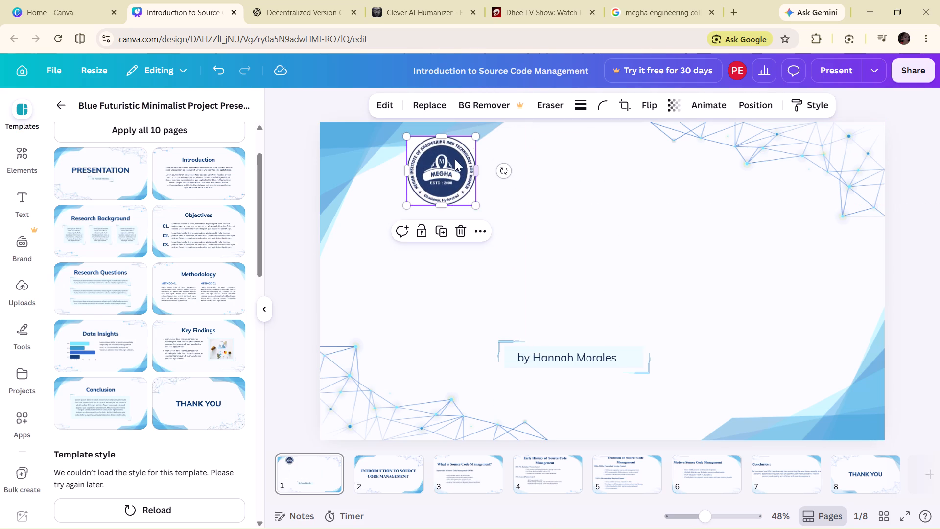
pyautogui.moveTo(455, 159); pyautogui.dragTo(444, 184)
# Split the college logo into editable layers with Magic Layers.
pyautogui.click(387, 98)
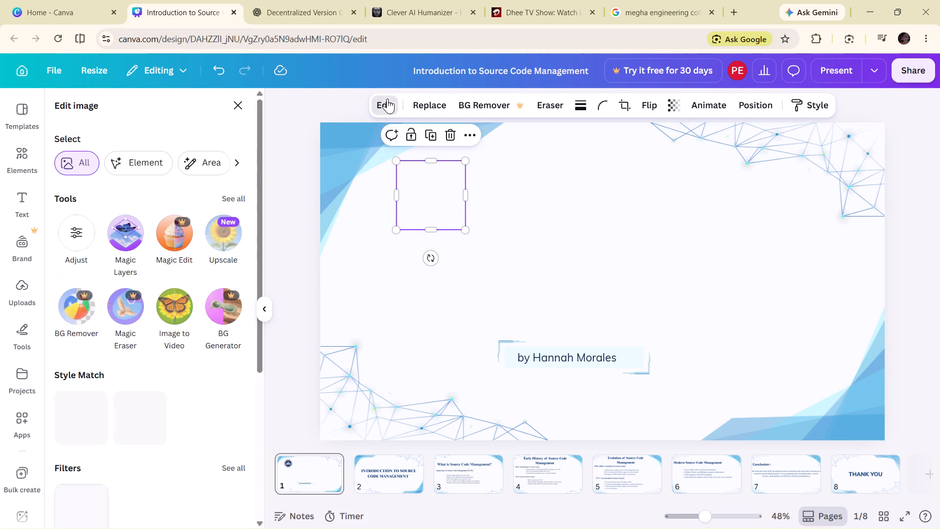
pyautogui.click(127, 233)
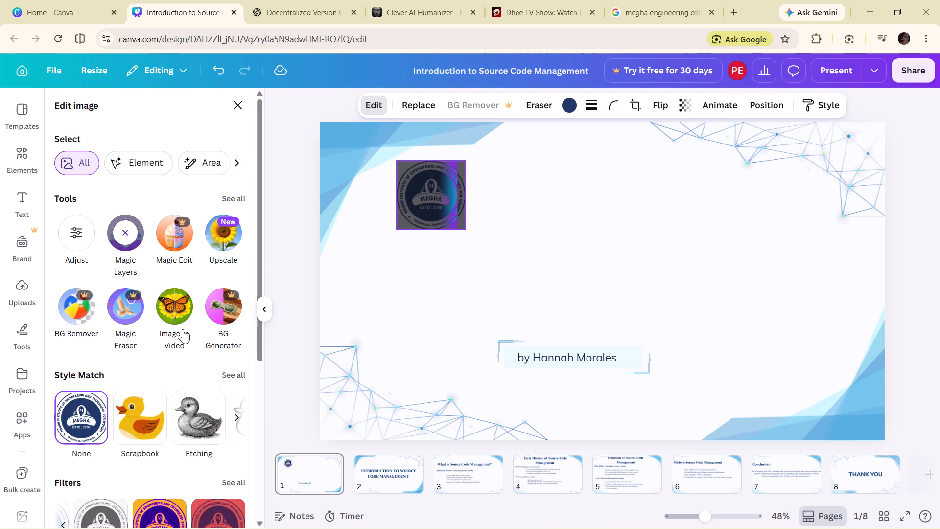
pyautogui.scroll(-3, 183, 329)
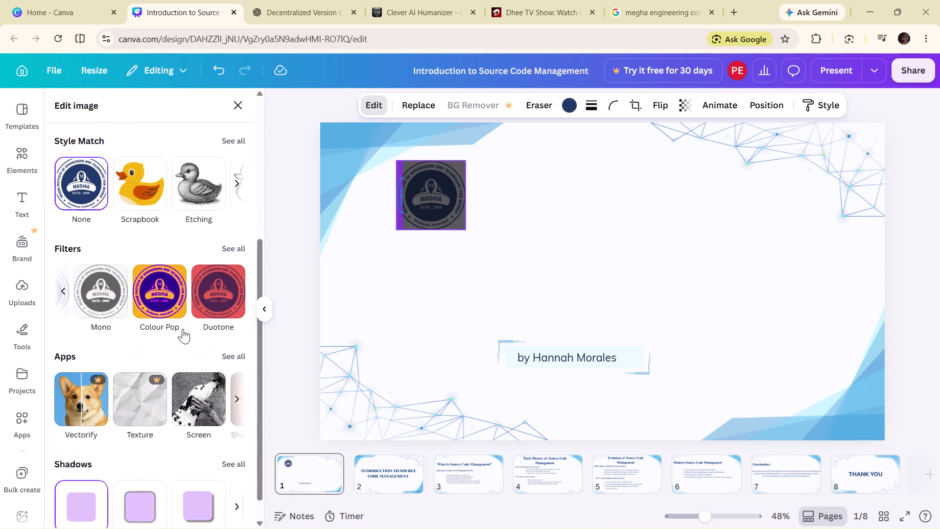
pyautogui.scroll(-1, 183, 329)
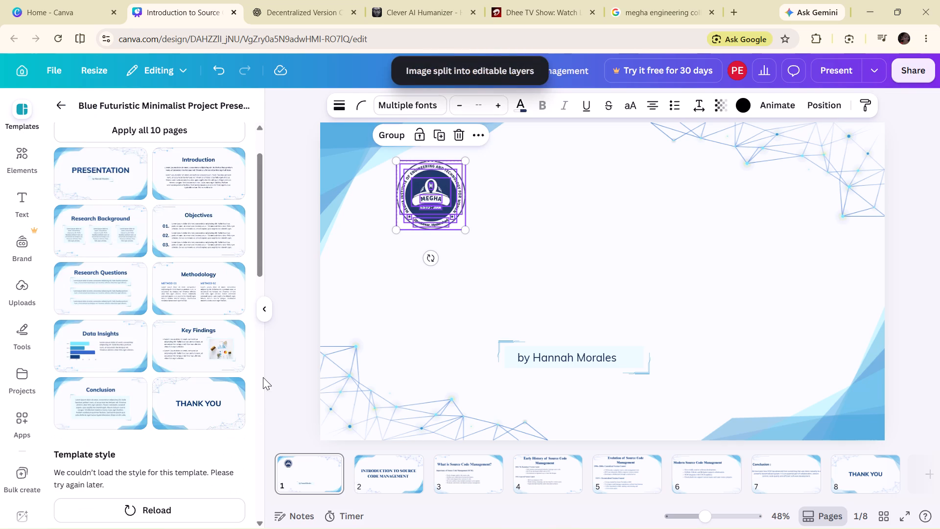
pyautogui.click(274, 321)
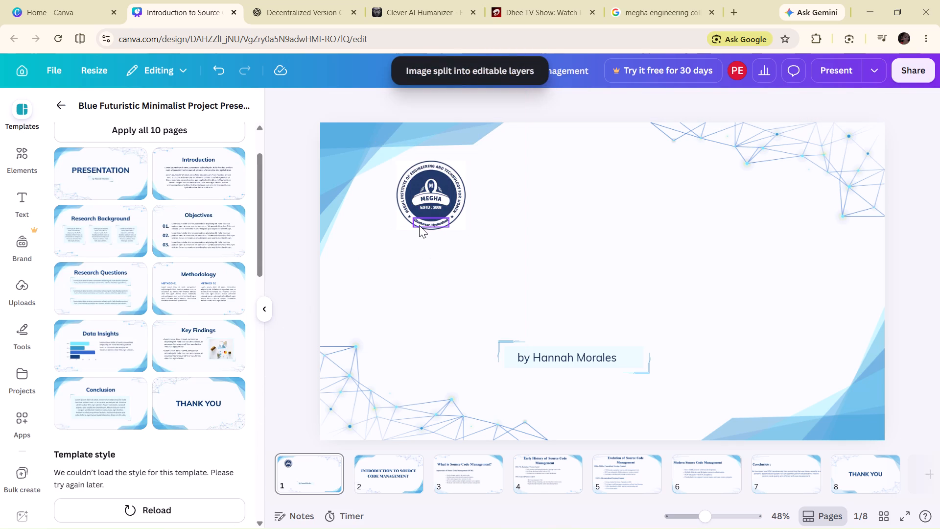
# Delete the "Ghatkesar, Hyderabad" text layer at the bottom of the logo's ring.
pyautogui.click(422, 225)
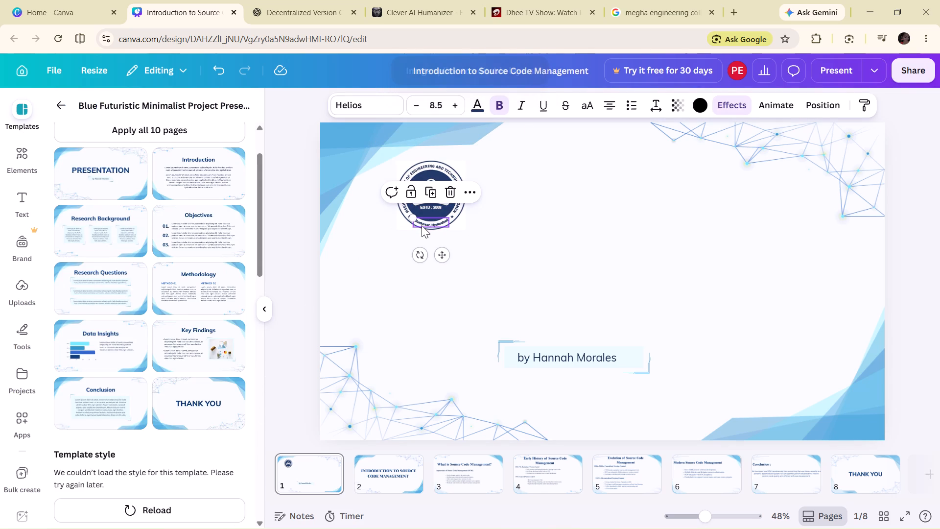
pyautogui.press('Delete')
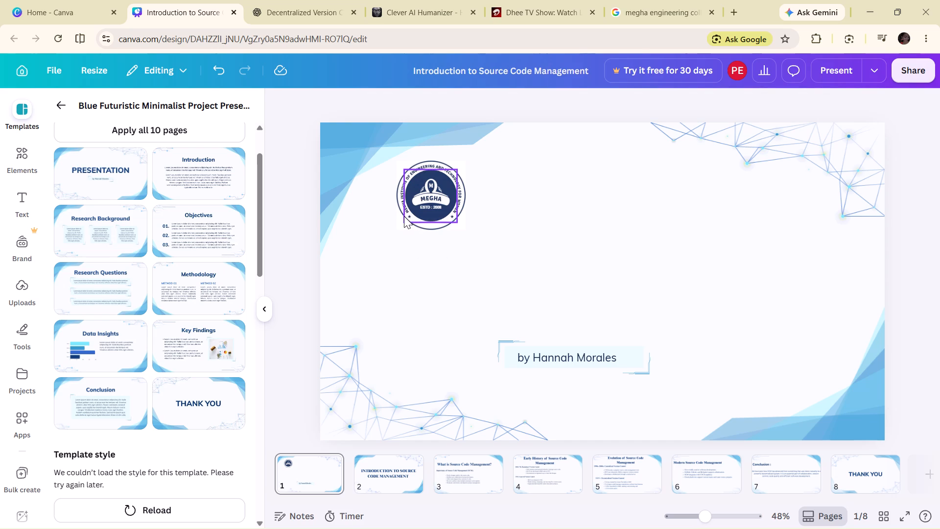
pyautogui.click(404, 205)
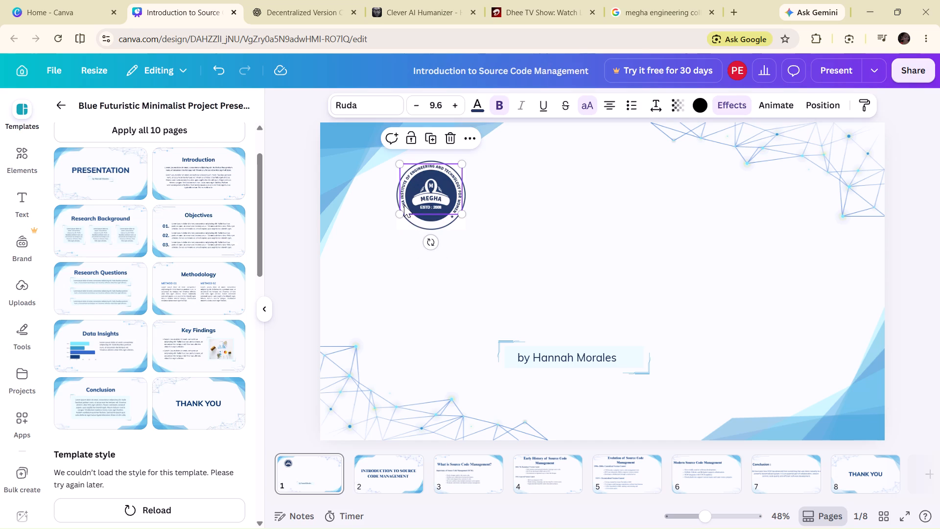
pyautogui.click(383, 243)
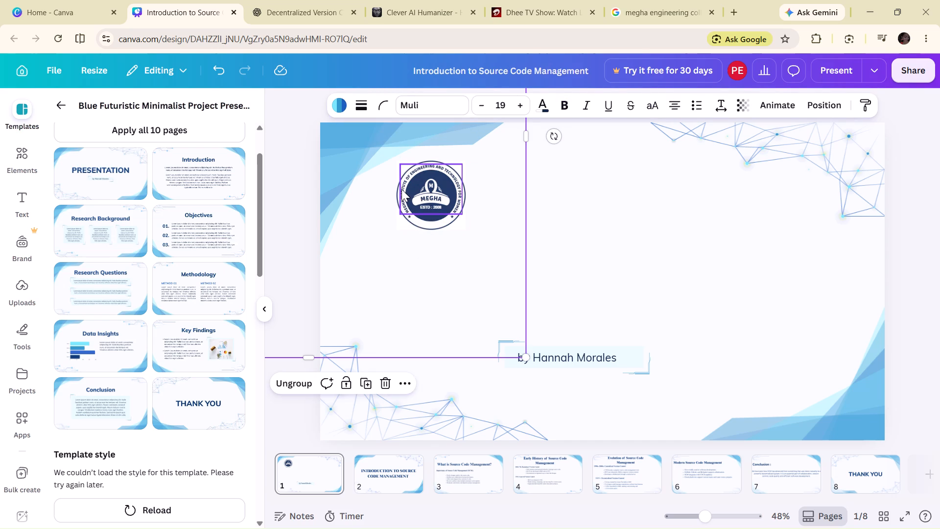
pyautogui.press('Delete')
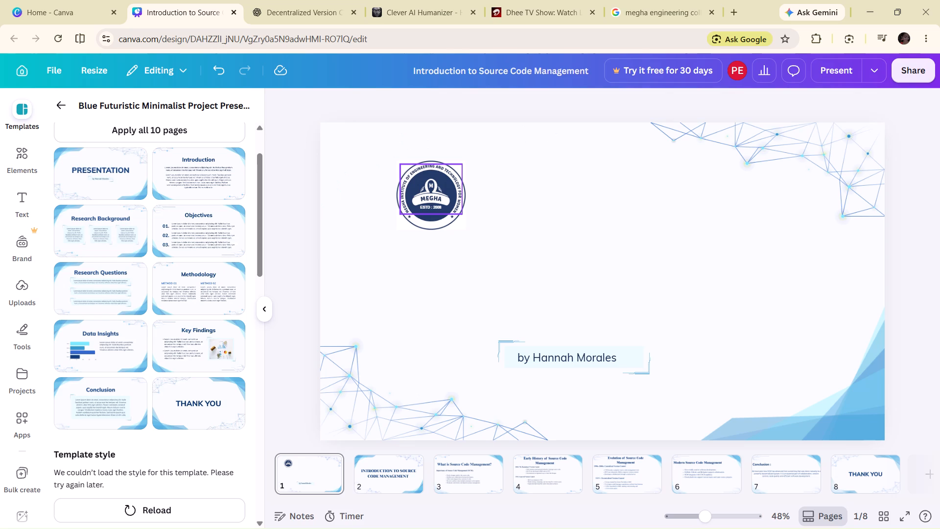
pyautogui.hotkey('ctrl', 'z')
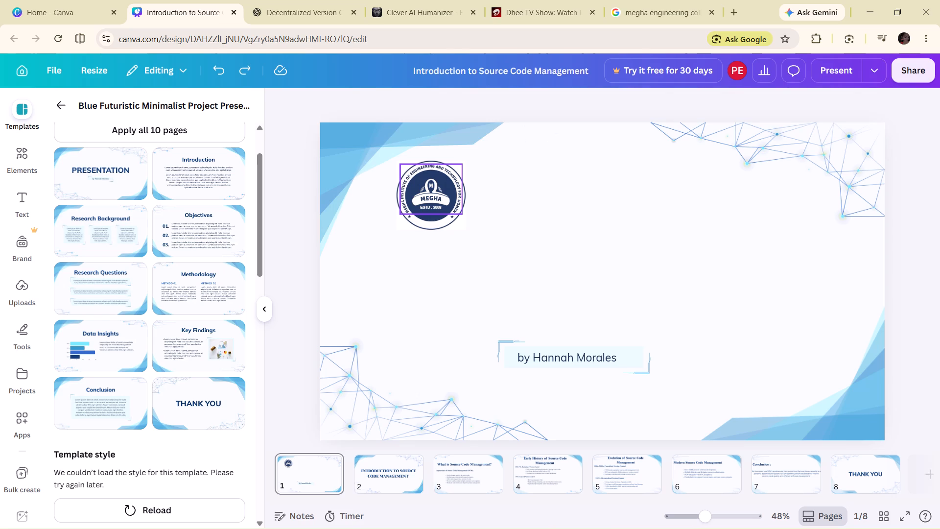
# Delete the curved college-name text layer from the logo's outer ring.
pyautogui.click(401, 189)
pyautogui.press('Delete')
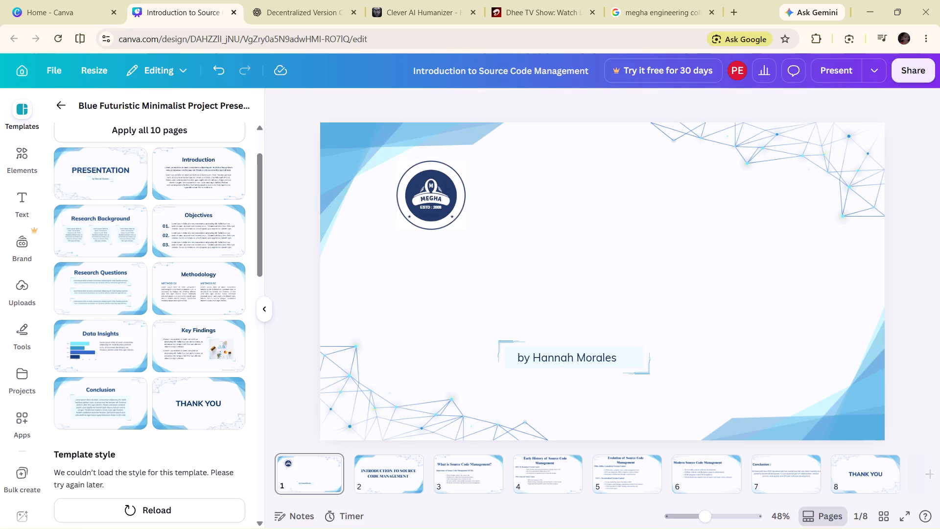
# Delete the two small star layers and the outer ring layer surrounding the college emblem.
pyautogui.click(408, 215)
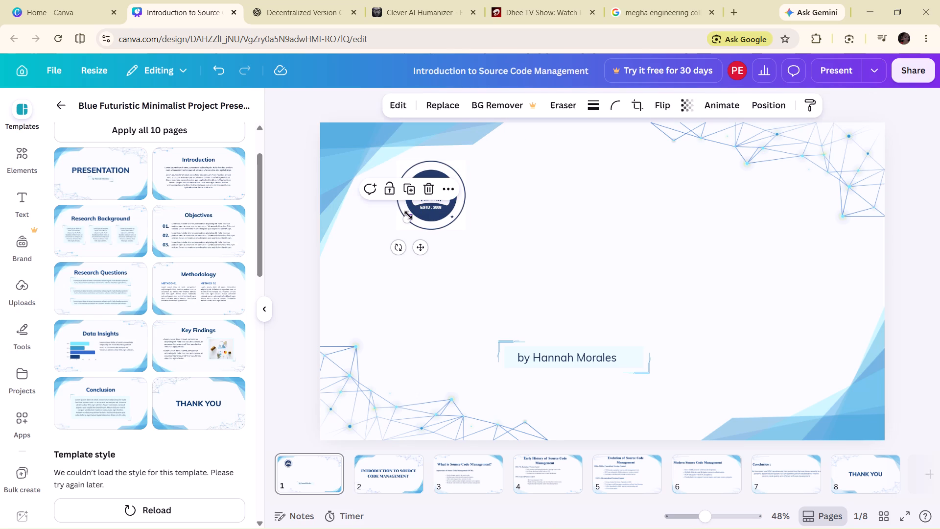
pyautogui.press('Delete')
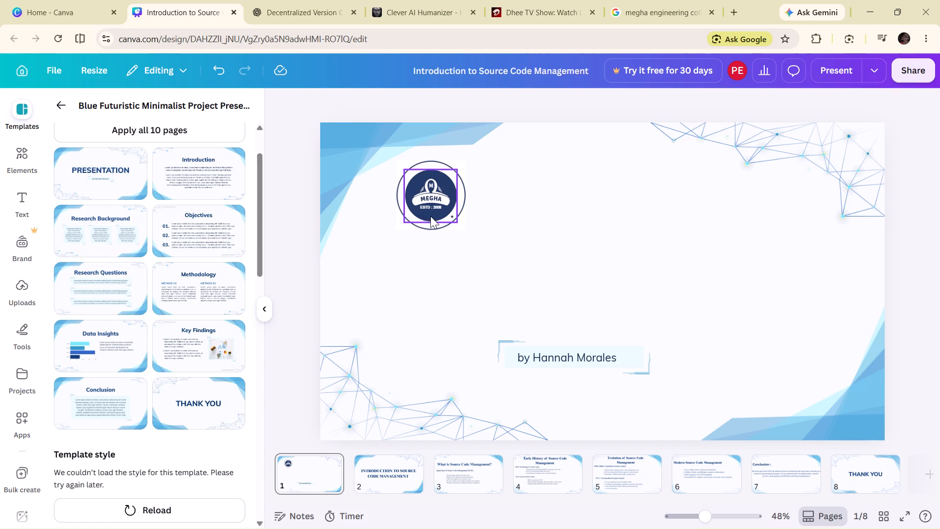
pyautogui.click(451, 215)
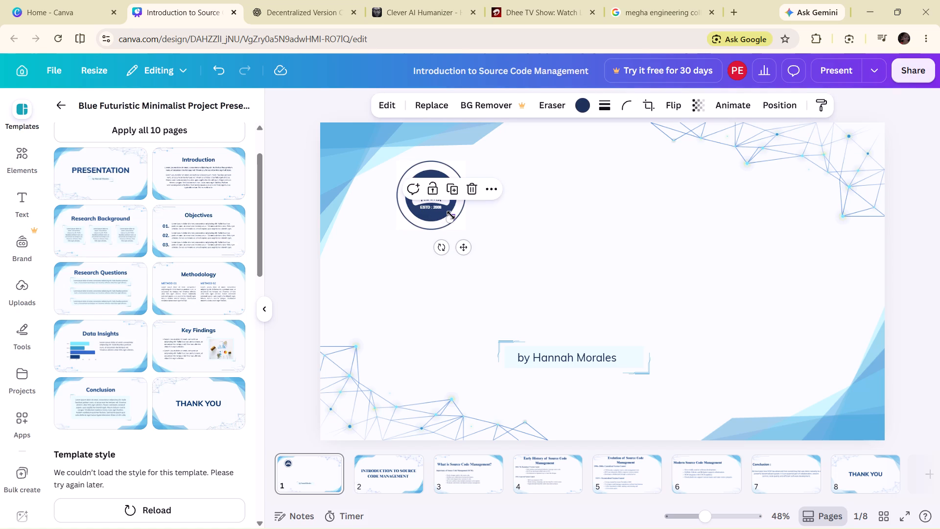
pyautogui.press('Delete')
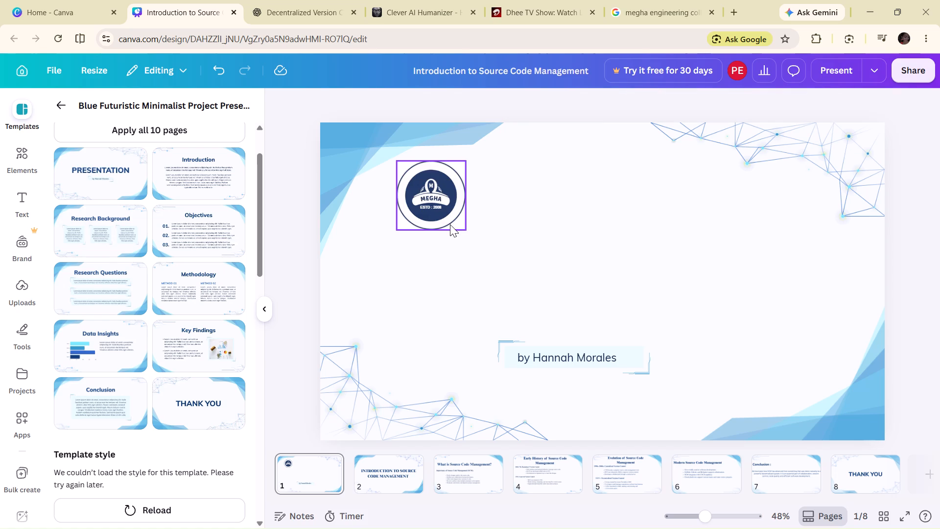
pyautogui.click(450, 226)
pyautogui.press('Delete')
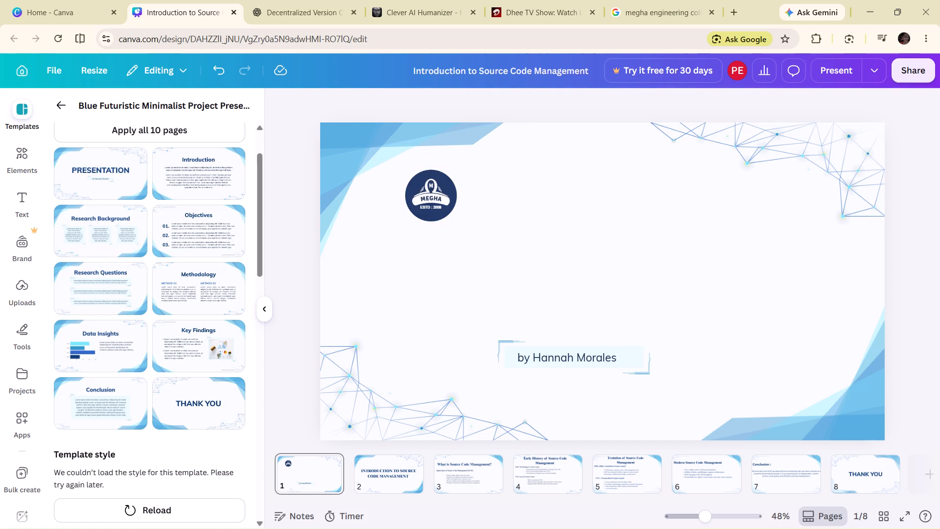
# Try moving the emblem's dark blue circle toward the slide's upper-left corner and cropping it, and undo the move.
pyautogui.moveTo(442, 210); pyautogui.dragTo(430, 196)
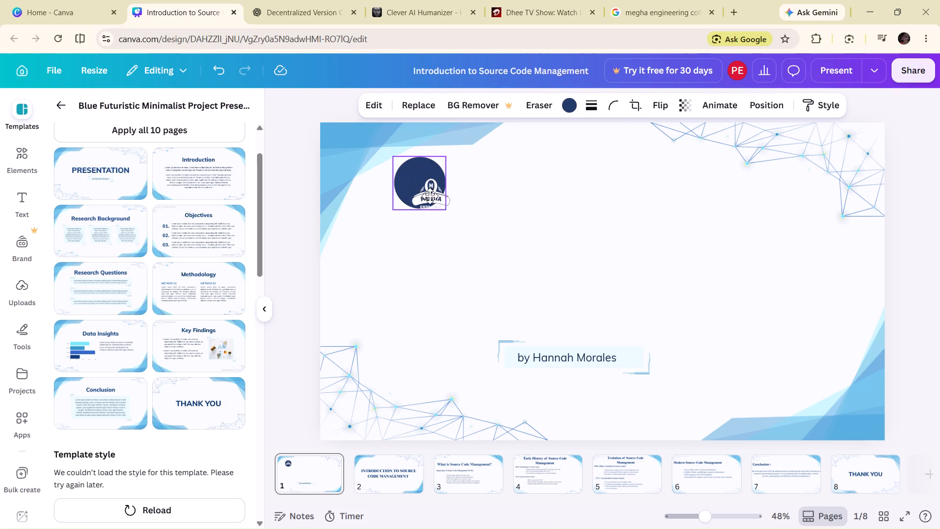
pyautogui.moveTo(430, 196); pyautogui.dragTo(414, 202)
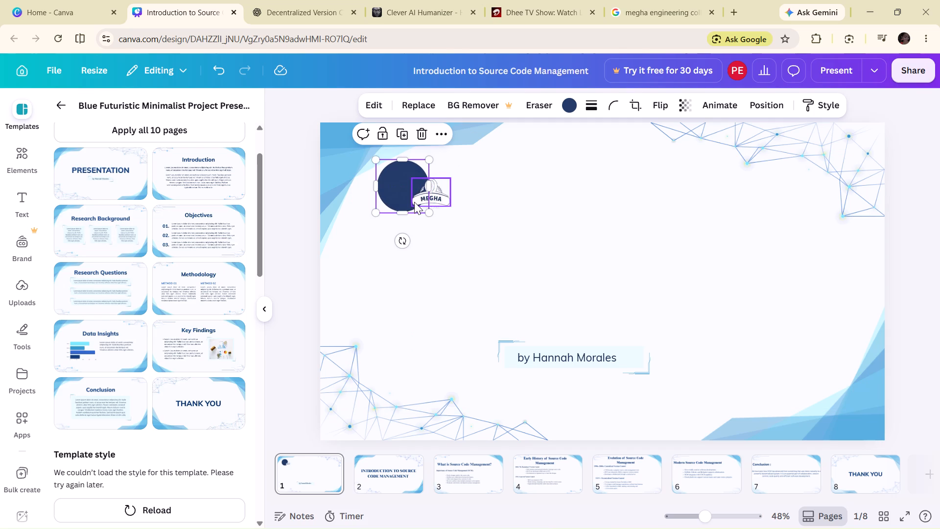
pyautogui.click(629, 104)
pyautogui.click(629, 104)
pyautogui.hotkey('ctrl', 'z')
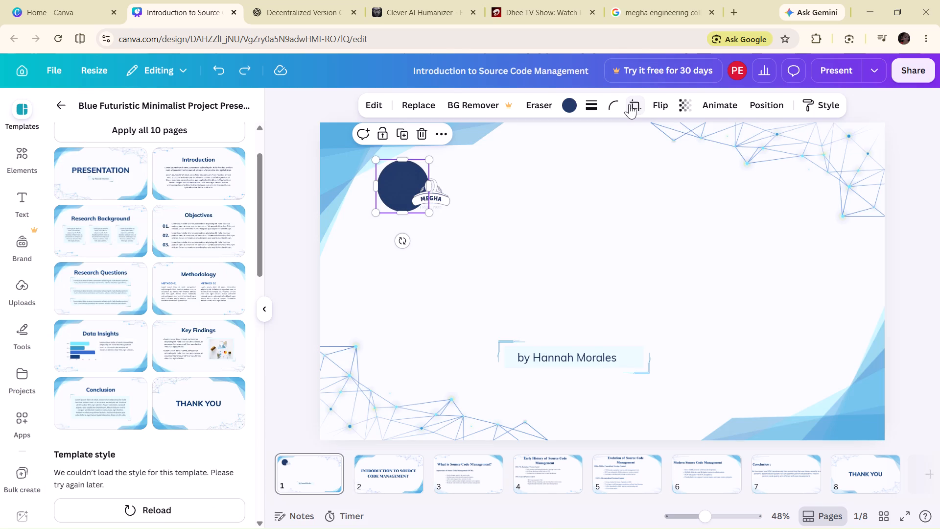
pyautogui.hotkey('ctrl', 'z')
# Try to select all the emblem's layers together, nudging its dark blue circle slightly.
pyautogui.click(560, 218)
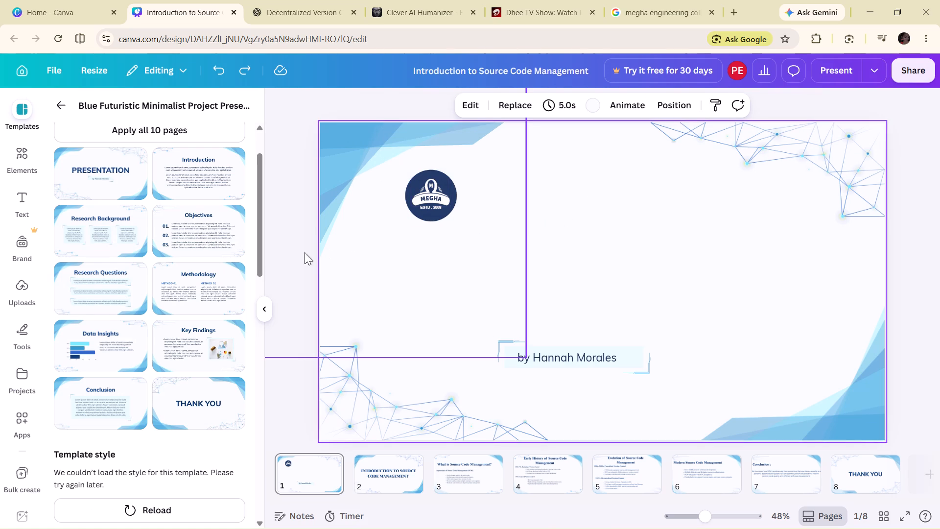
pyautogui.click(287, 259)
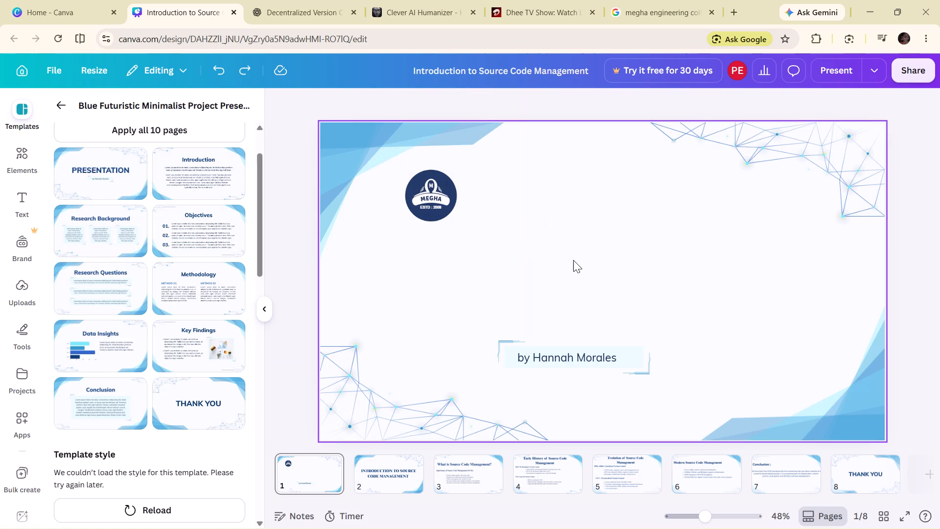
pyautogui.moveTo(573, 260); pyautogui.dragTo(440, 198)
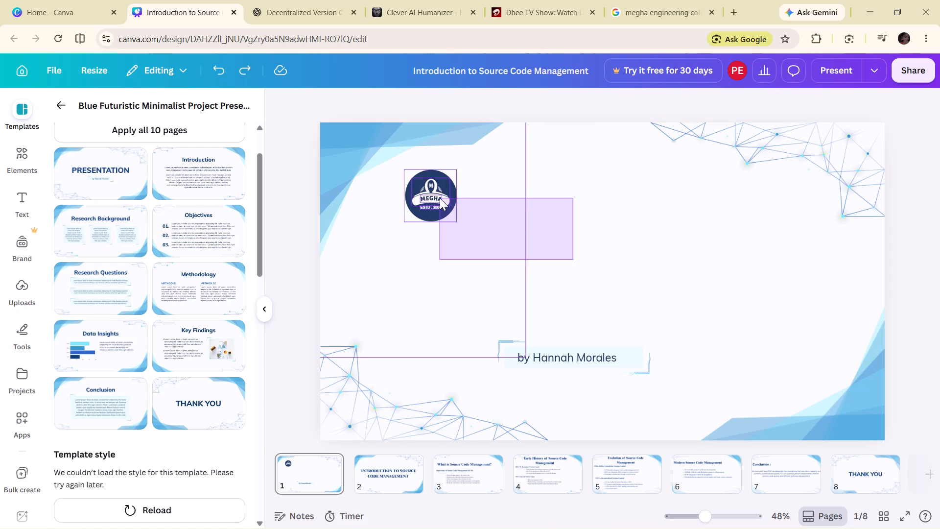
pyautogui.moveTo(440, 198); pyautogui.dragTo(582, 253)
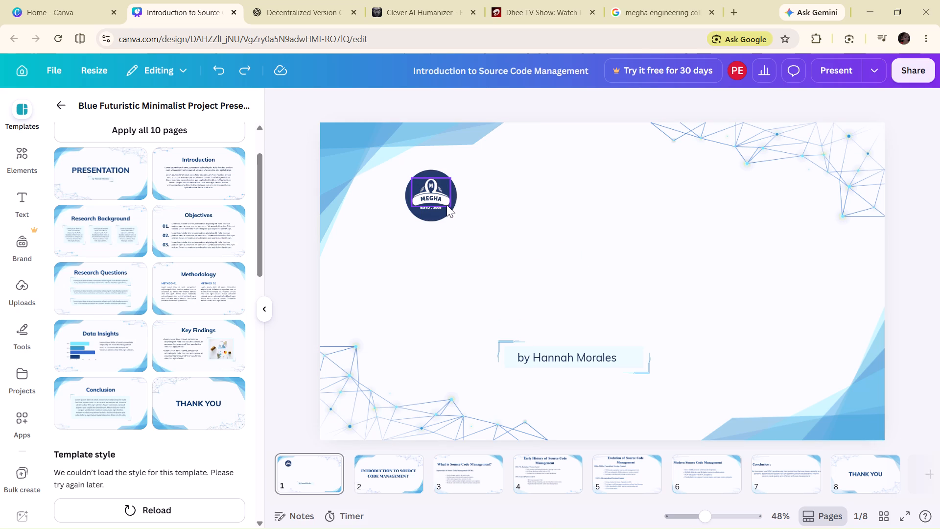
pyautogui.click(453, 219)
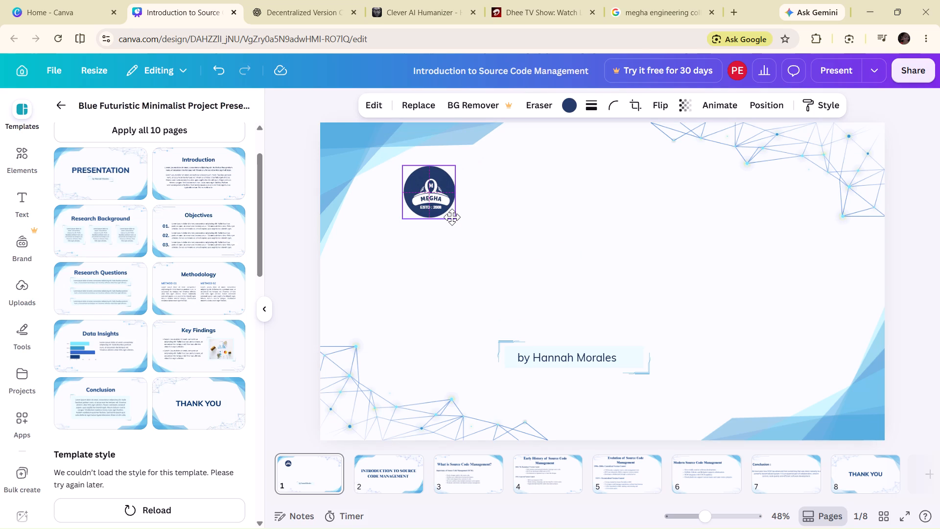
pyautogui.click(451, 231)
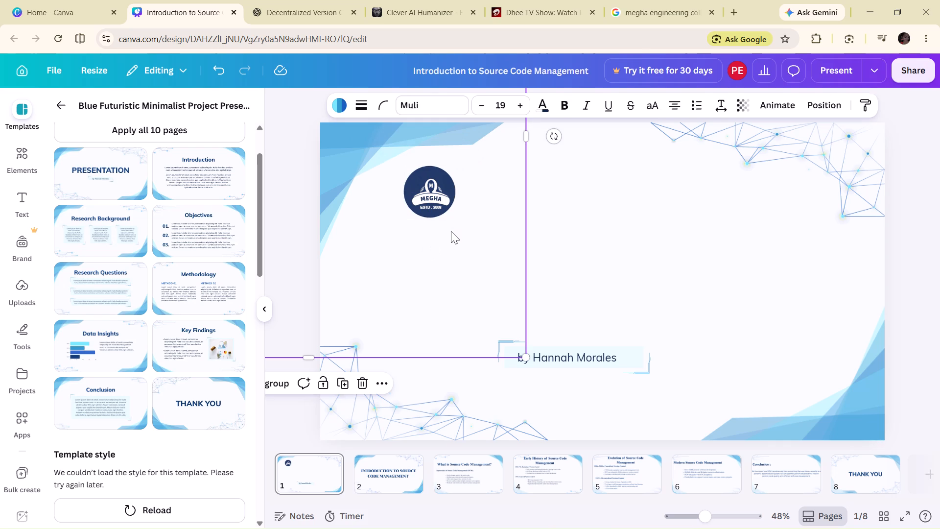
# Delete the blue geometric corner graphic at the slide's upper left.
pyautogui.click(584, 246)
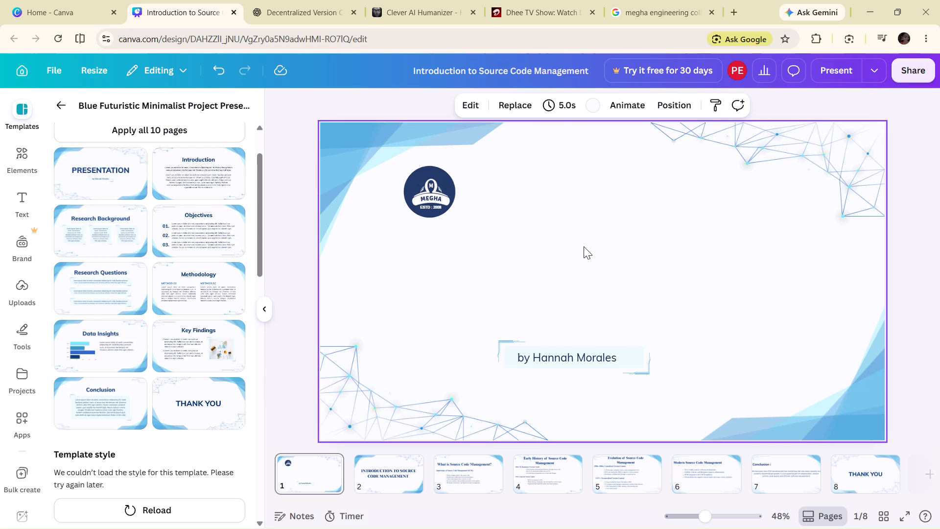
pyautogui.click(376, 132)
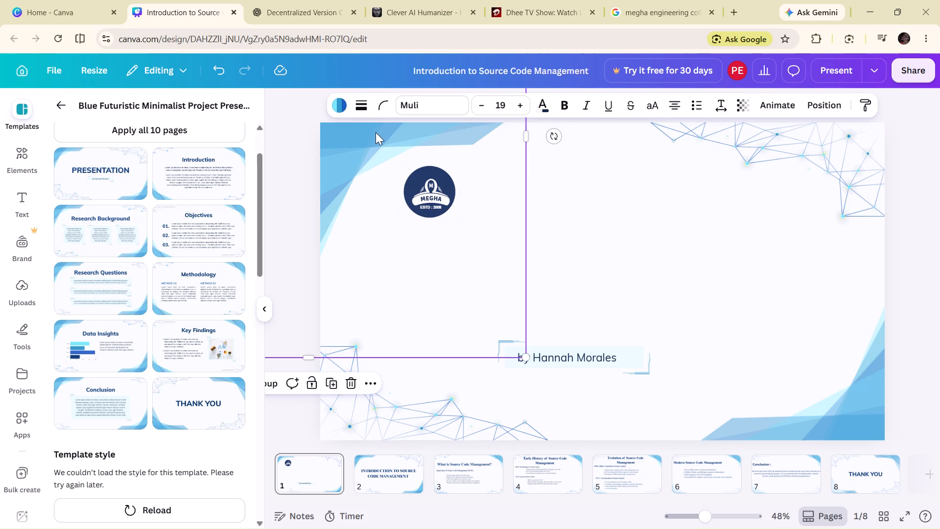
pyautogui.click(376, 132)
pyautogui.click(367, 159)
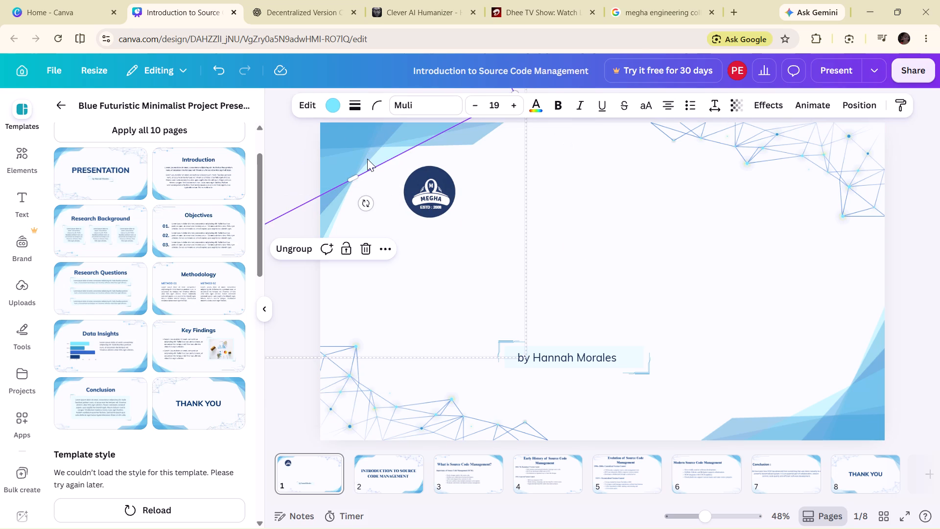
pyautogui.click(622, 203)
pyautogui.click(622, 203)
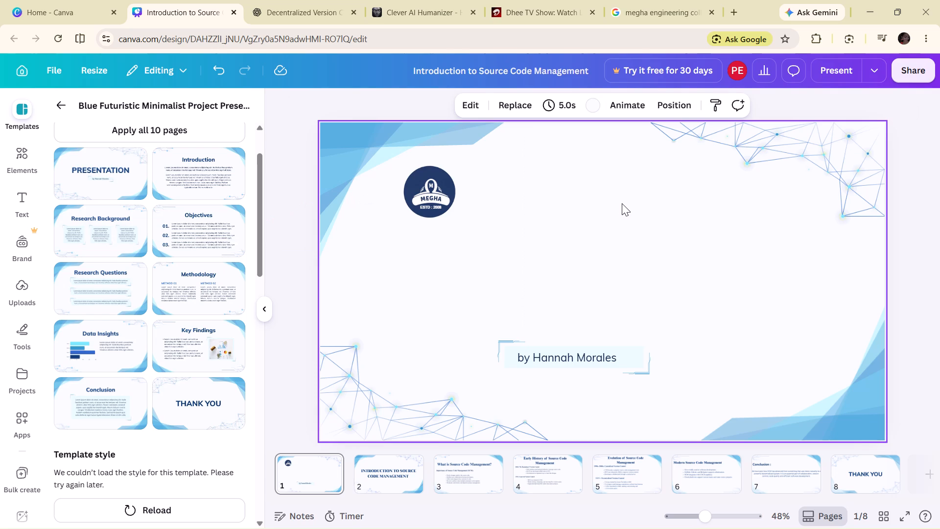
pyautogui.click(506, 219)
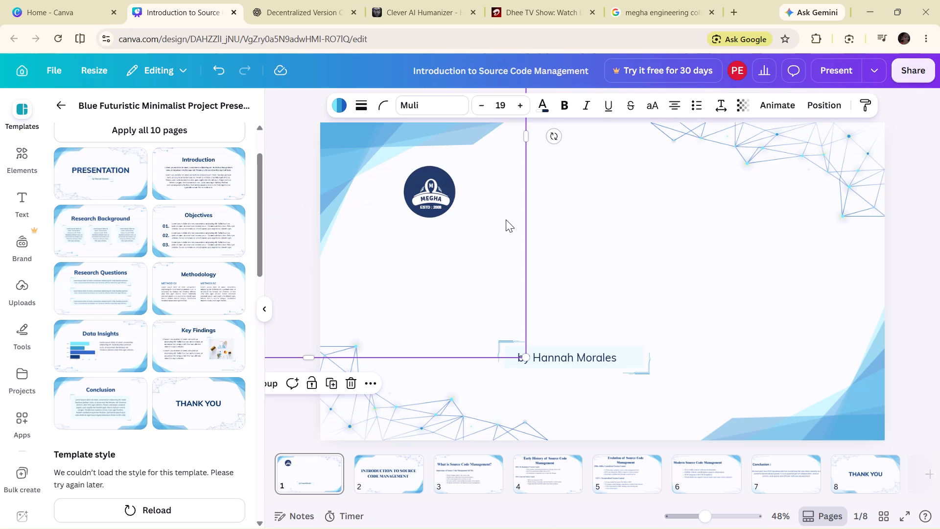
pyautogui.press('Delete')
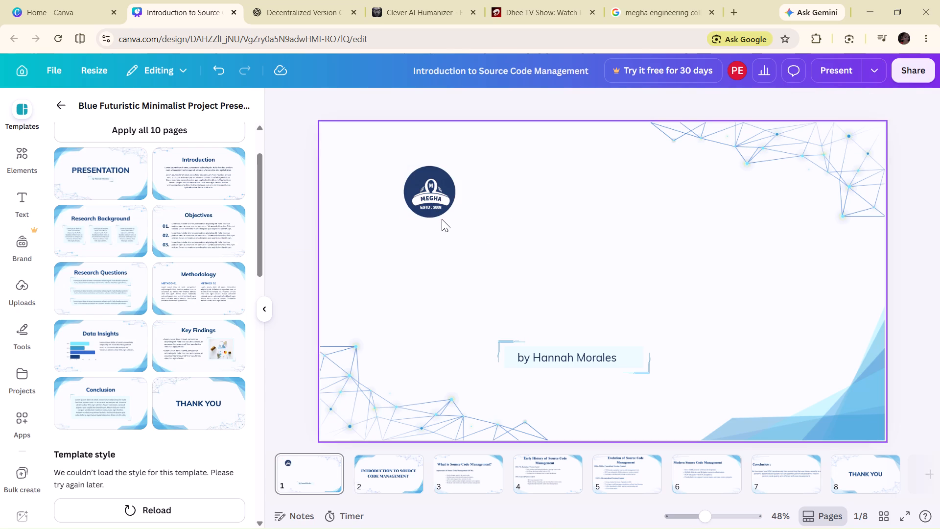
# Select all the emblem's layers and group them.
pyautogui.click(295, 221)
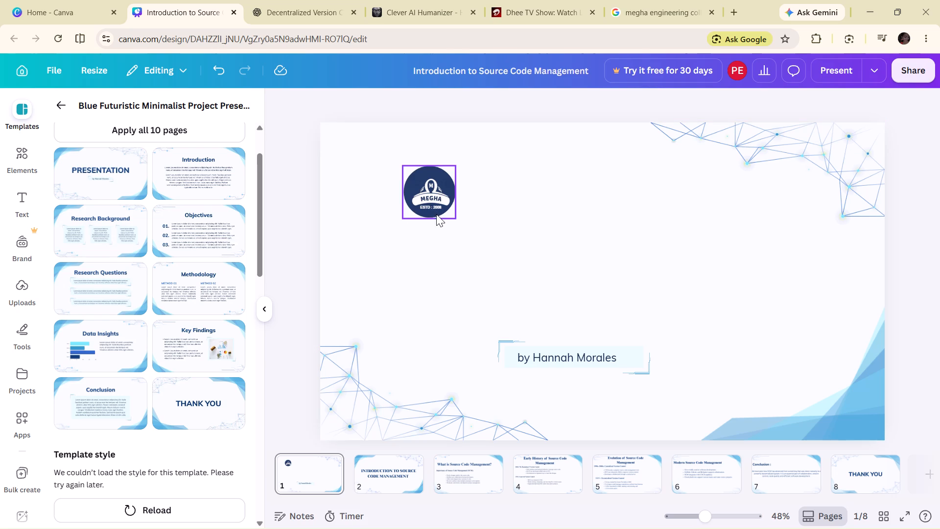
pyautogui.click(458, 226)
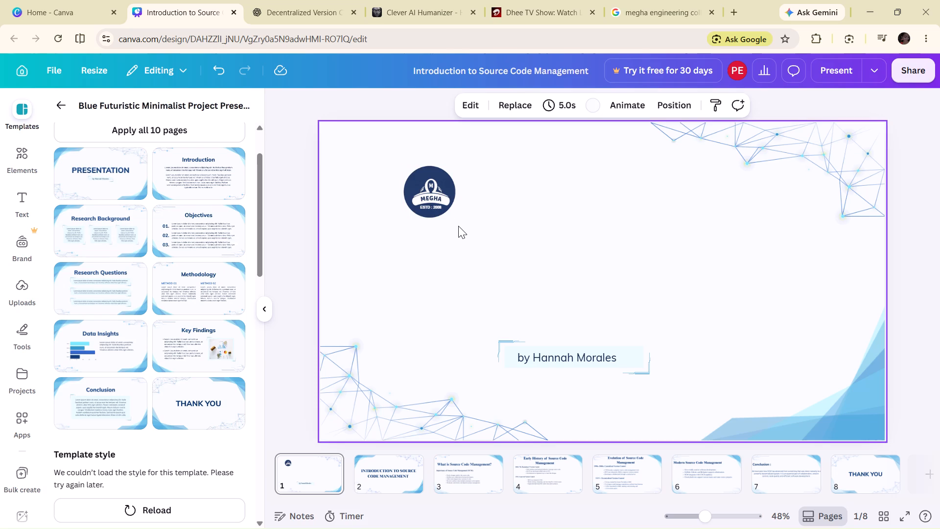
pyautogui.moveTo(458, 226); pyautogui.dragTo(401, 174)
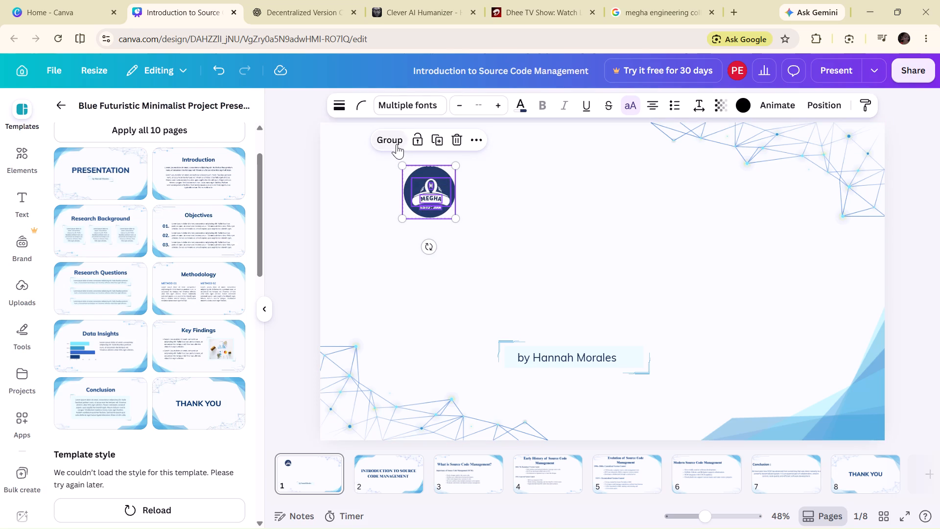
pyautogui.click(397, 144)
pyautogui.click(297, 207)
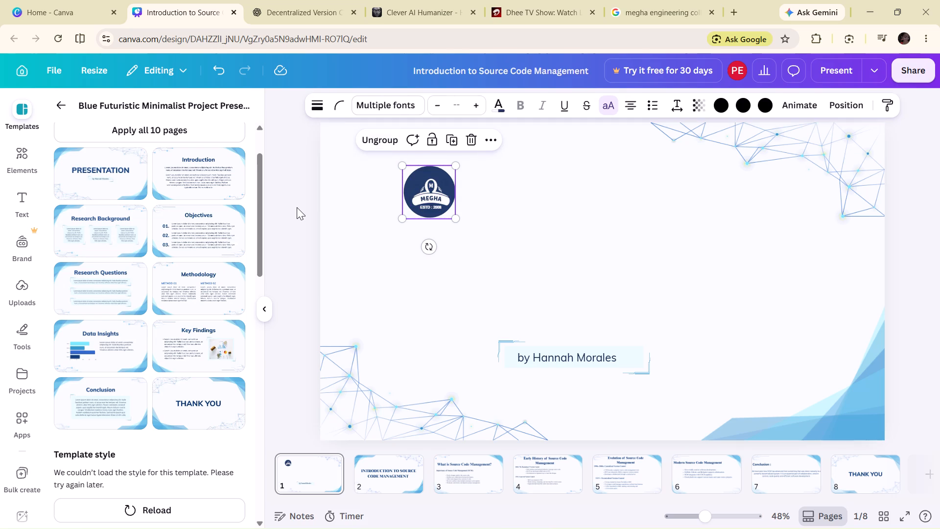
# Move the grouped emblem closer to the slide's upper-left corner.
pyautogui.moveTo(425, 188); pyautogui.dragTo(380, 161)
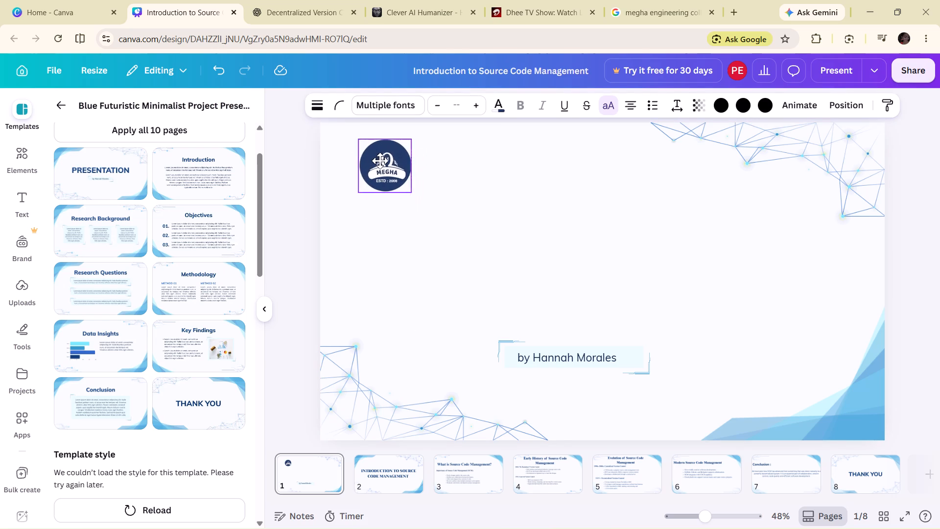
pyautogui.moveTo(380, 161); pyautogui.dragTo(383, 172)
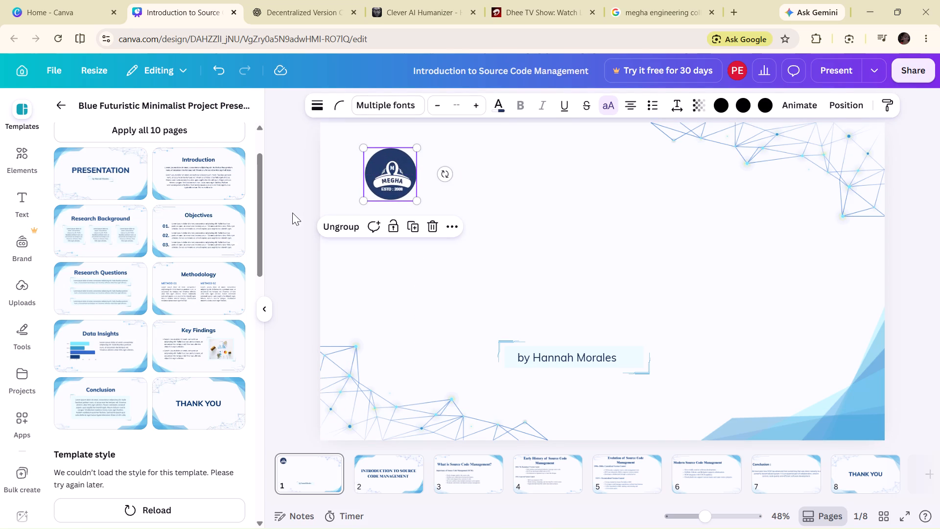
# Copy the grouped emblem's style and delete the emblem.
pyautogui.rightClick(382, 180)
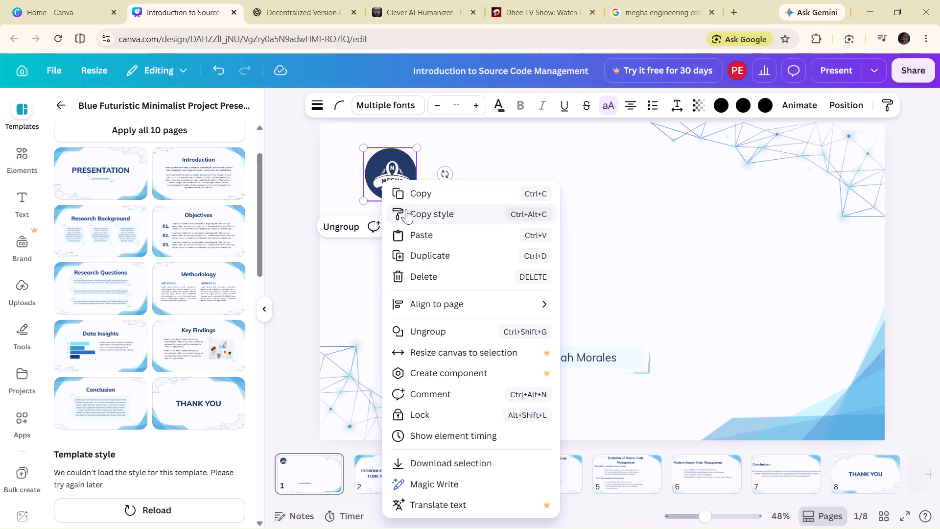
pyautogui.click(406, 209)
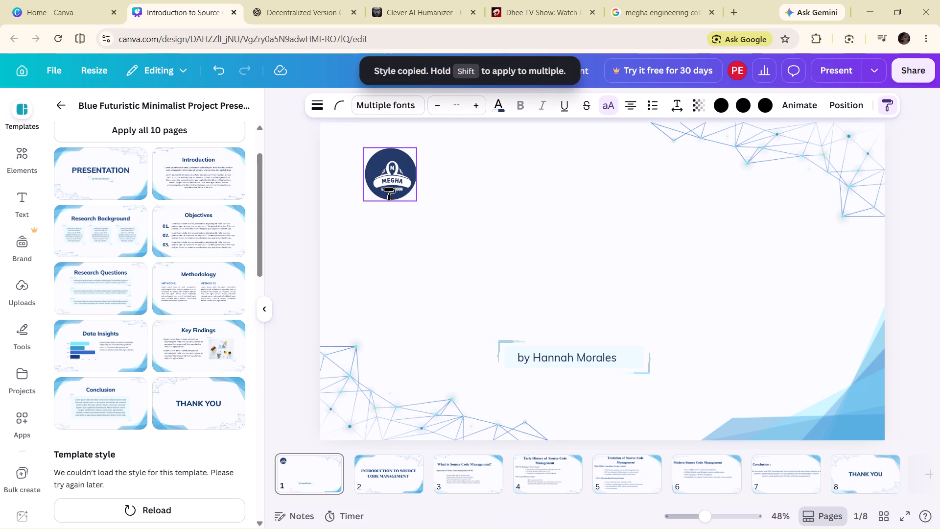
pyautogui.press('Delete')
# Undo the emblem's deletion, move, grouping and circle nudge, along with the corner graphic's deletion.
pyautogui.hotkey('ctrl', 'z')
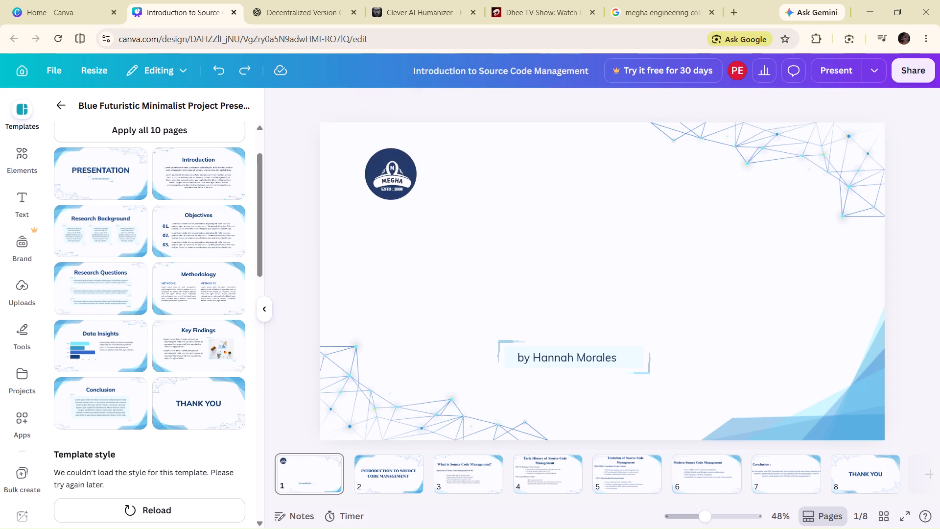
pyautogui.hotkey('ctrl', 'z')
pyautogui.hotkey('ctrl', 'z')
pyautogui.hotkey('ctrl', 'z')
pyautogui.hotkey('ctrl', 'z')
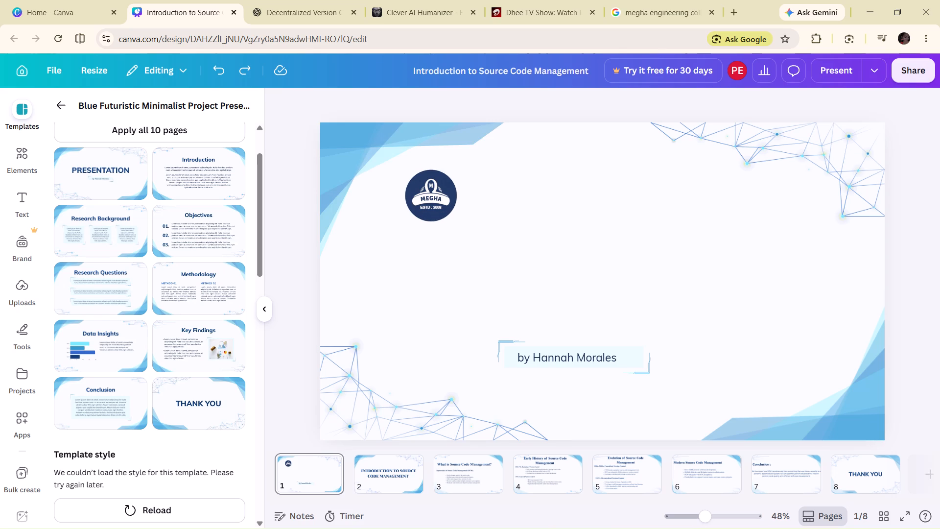
# Delete the layered emblem from the opening slide piece by piece: navy circle, white emblem artwork, MEGHA text, establishment-year text and the M letter.
pyautogui.click(434, 183)
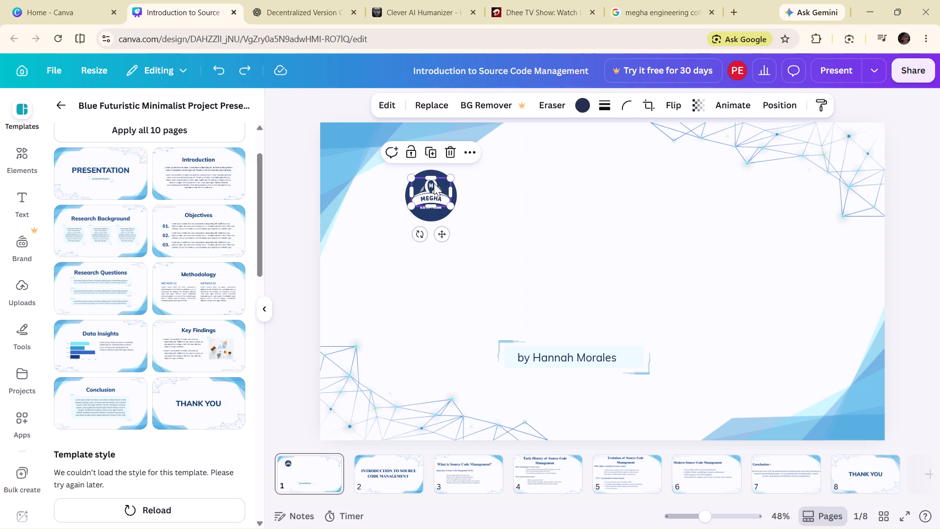
pyautogui.click(429, 256)
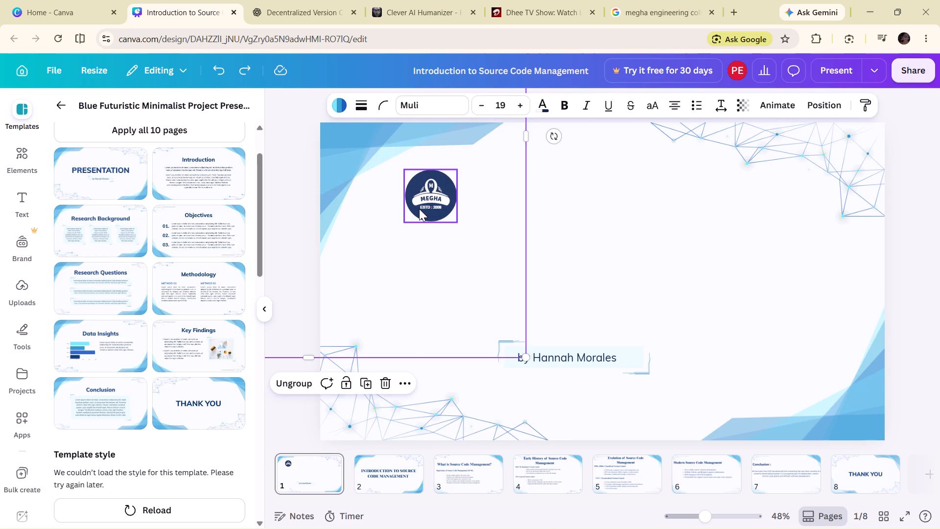
pyautogui.click(419, 209)
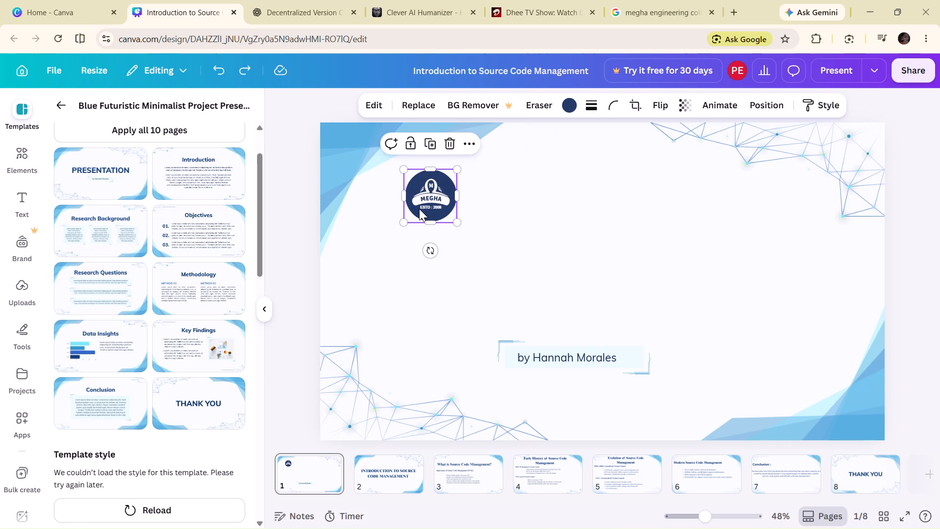
pyautogui.press('Delete')
pyautogui.click(420, 178)
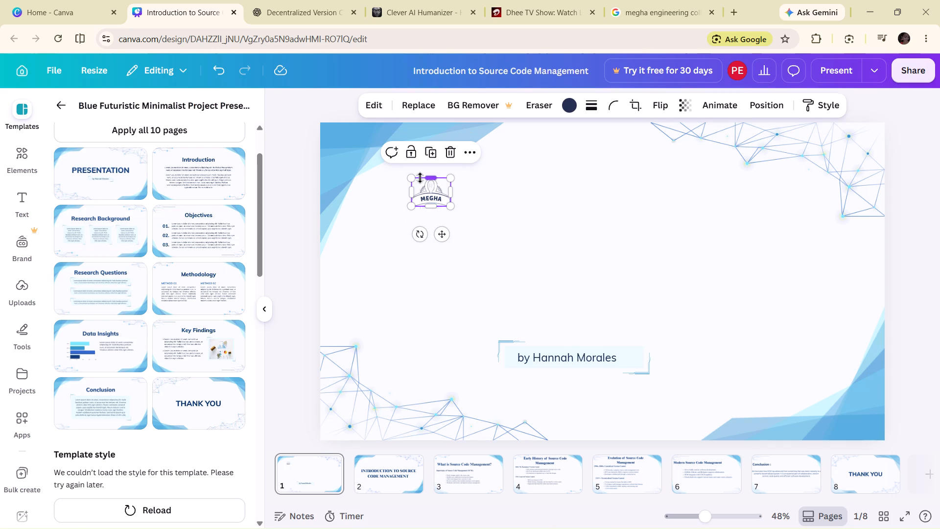
pyautogui.press('Delete')
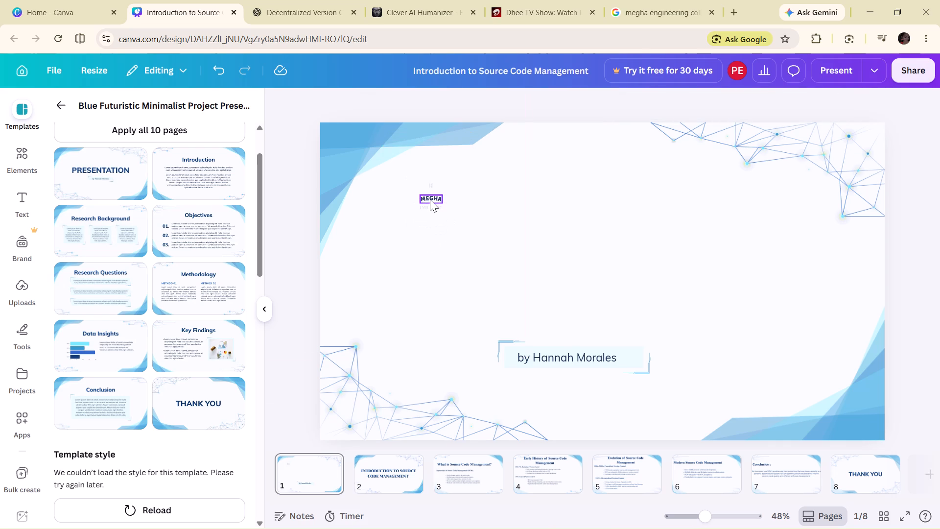
pyautogui.click(430, 199)
pyautogui.press('Delete')
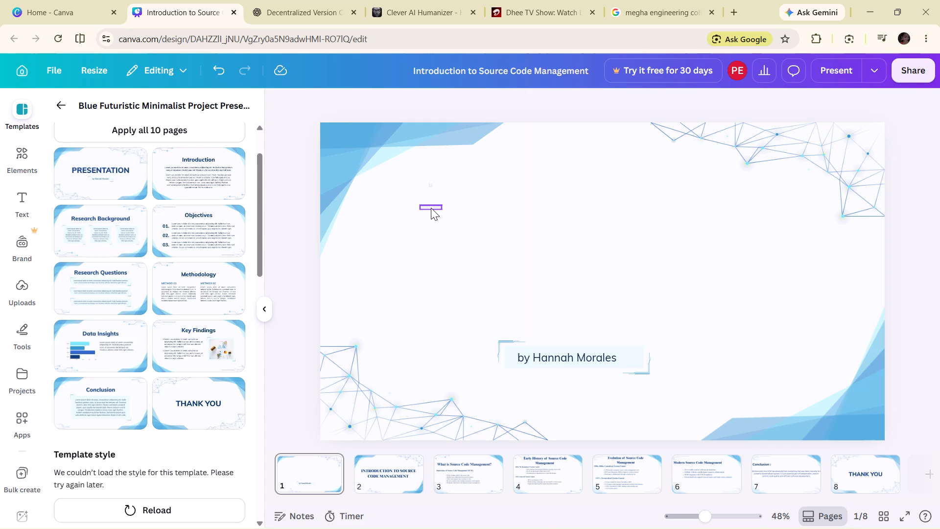
pyautogui.click(431, 208)
pyautogui.press('Delete')
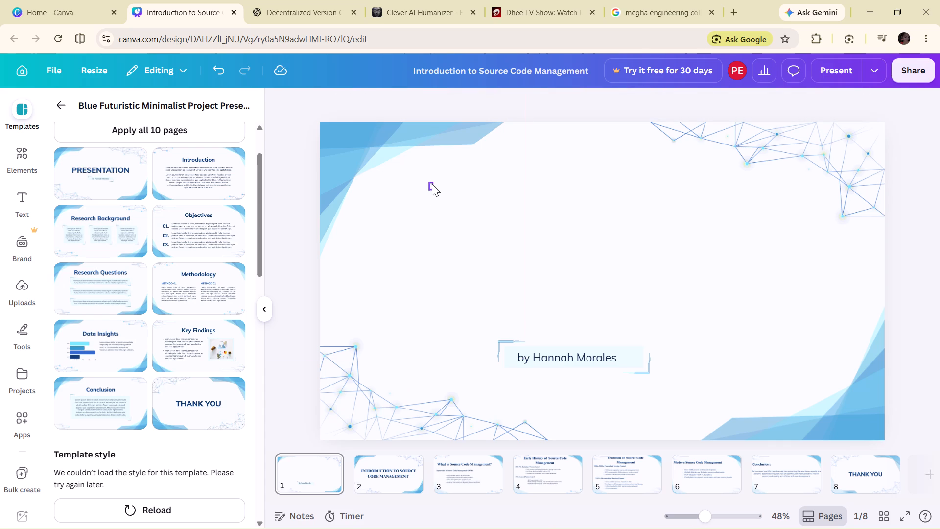
pyautogui.click(430, 182)
pyautogui.press('Delete')
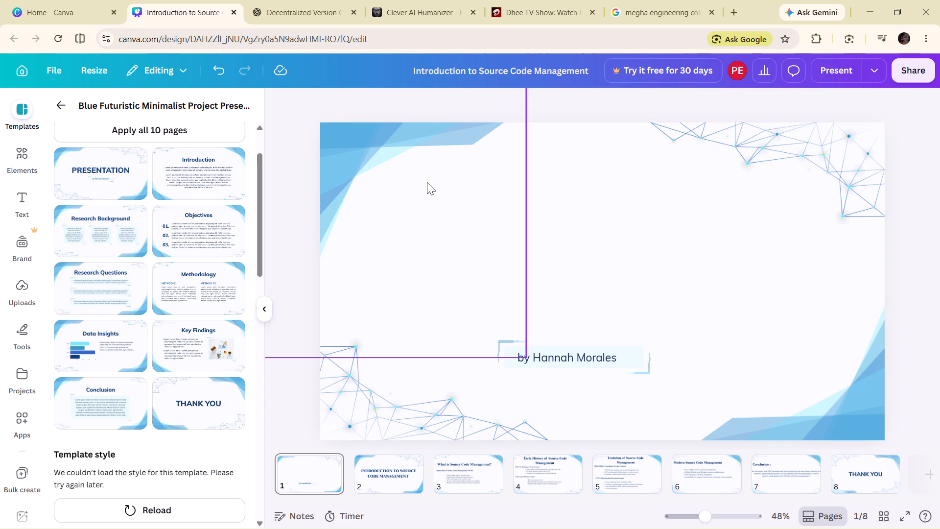
# Paste the full round college logo image onto the opening slide and move it against the slide's top edge near the upper-left corner.
pyautogui.hotkey('ctrl', 'v')
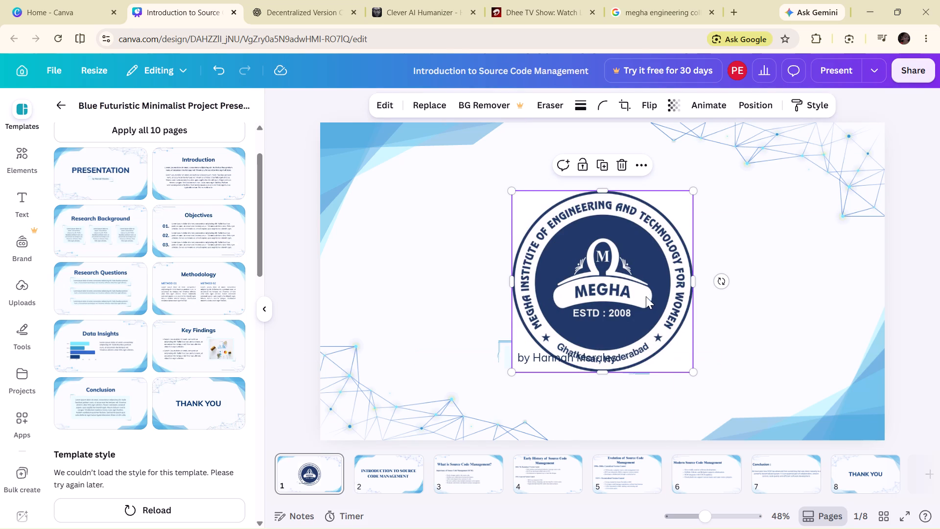
pyautogui.moveTo(586, 272); pyautogui.dragTo(482, 227)
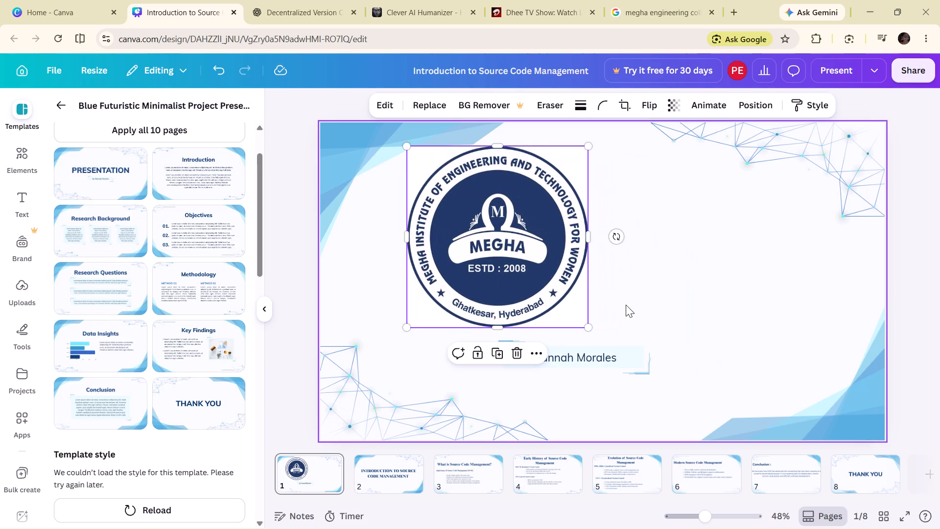
pyautogui.moveTo(626, 305); pyautogui.dragTo(443, 179)
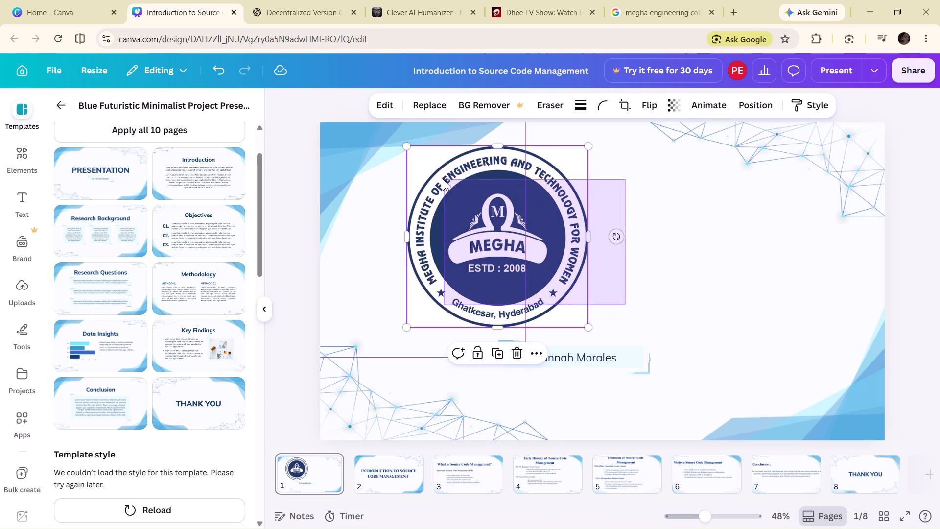
pyautogui.moveTo(443, 179); pyautogui.dragTo(438, 177)
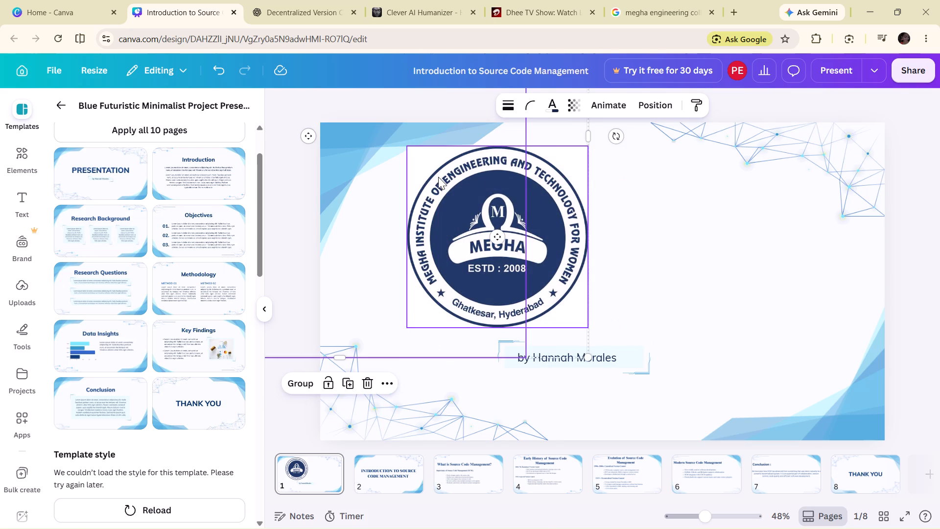
pyautogui.click(674, 299)
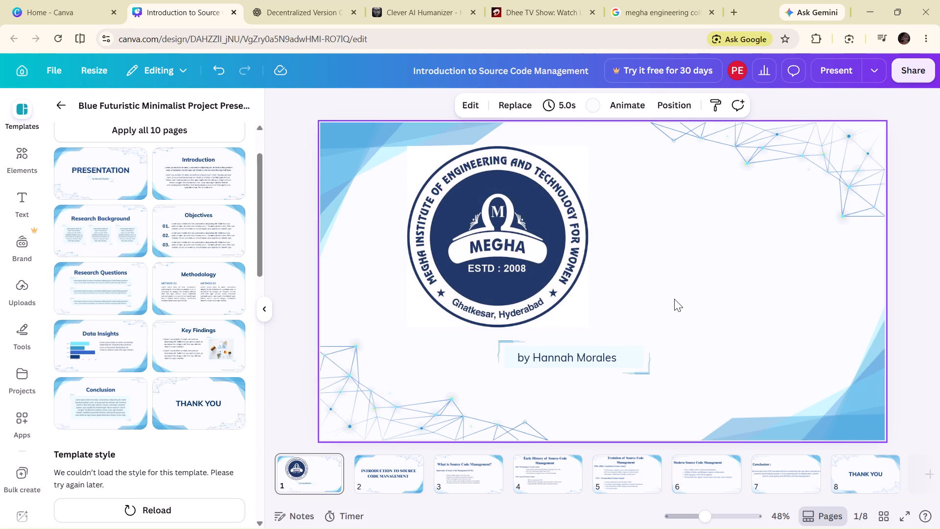
pyautogui.moveTo(527, 275); pyautogui.dragTo(463, 248)
pyautogui.click(463, 248)
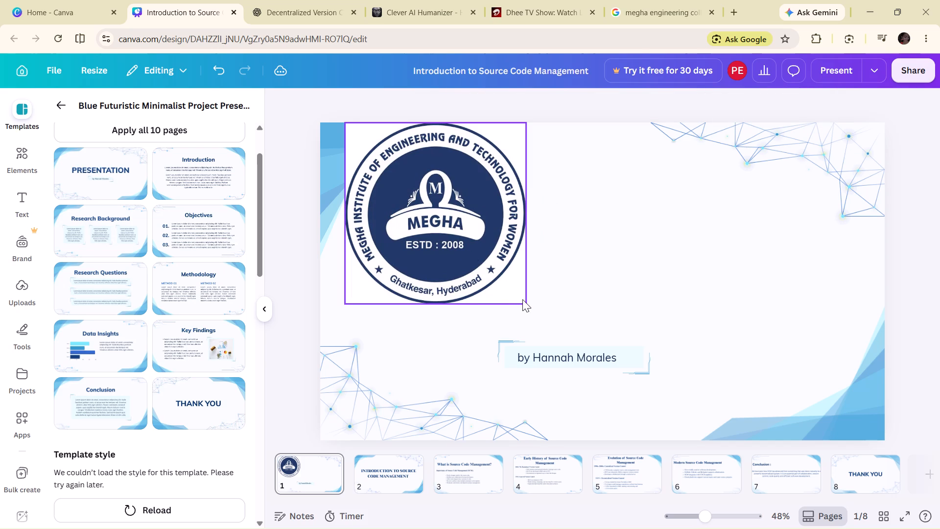
# Shrink the college logo to a small badge and place it just inside the blue graphic in the slide's upper-left corner.
pyautogui.click(479, 273)
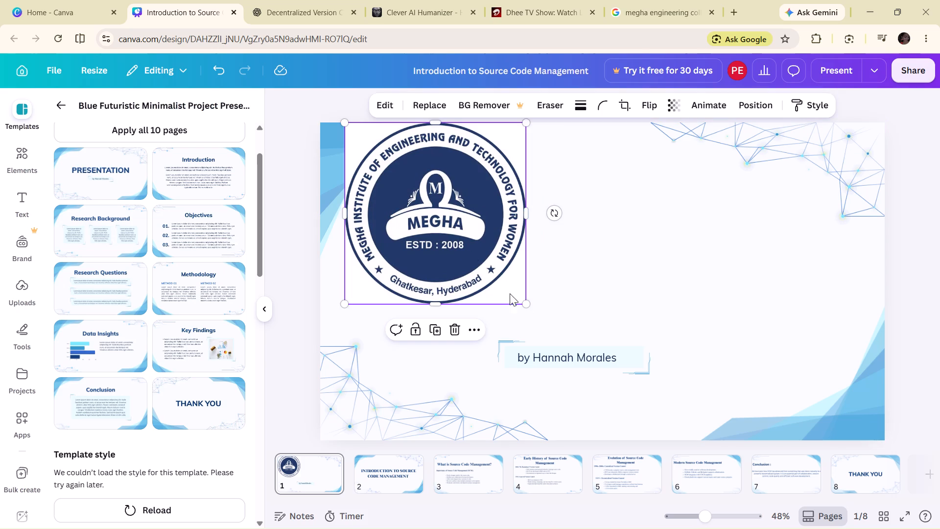
pyautogui.moveTo(523, 305); pyautogui.dragTo(420, 201)
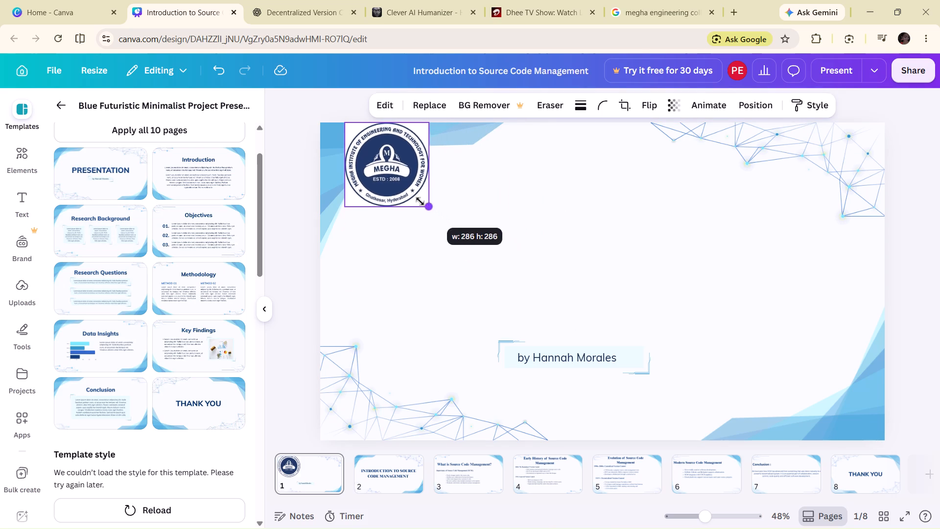
pyautogui.moveTo(420, 201); pyautogui.dragTo(410, 192)
pyautogui.moveTo(392, 171); pyautogui.dragTo(415, 200)
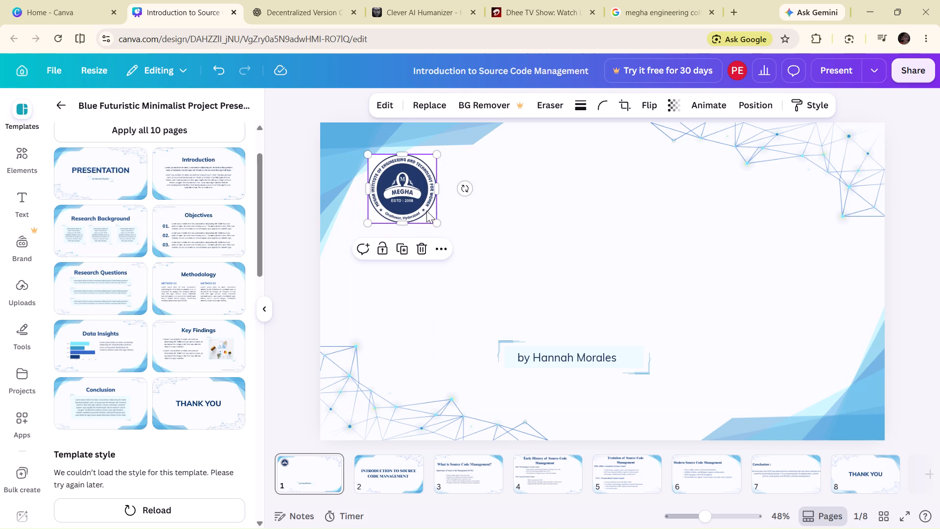
pyautogui.moveTo(439, 224); pyautogui.dragTo(428, 216)
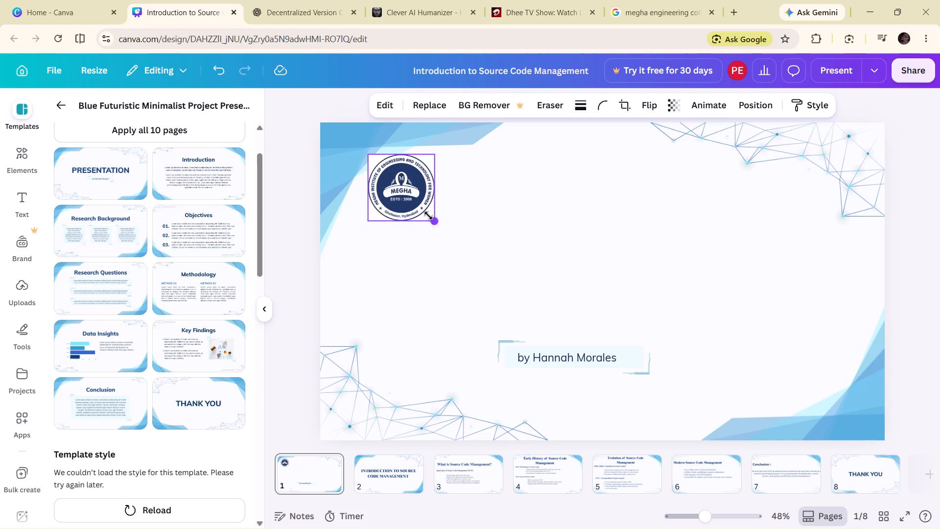
pyautogui.moveTo(428, 216); pyautogui.dragTo(413, 200)
pyautogui.moveTo(391, 182); pyautogui.dragTo(406, 187)
pyautogui.click(297, 207)
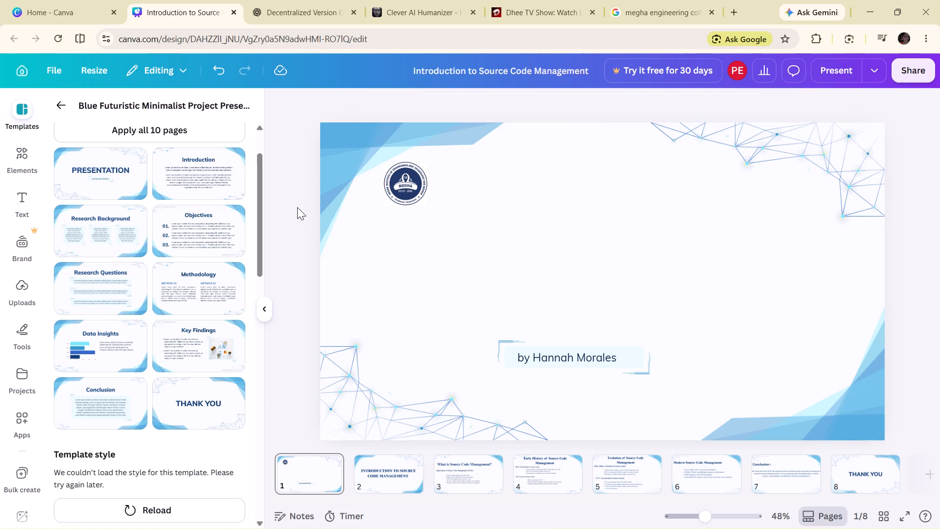
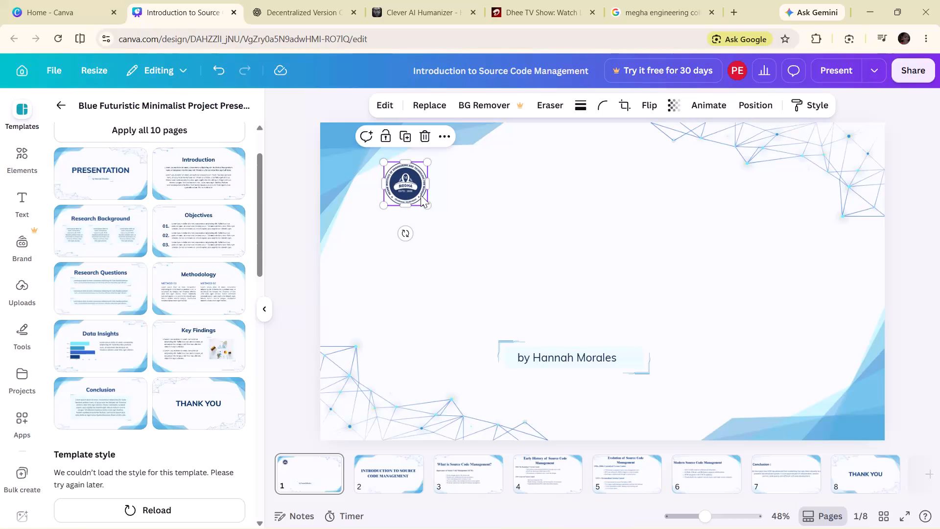
# Apply Magic Layers to the college logo badge on the opening slide to split it into separate editable elements.
pyautogui.click(385, 108)
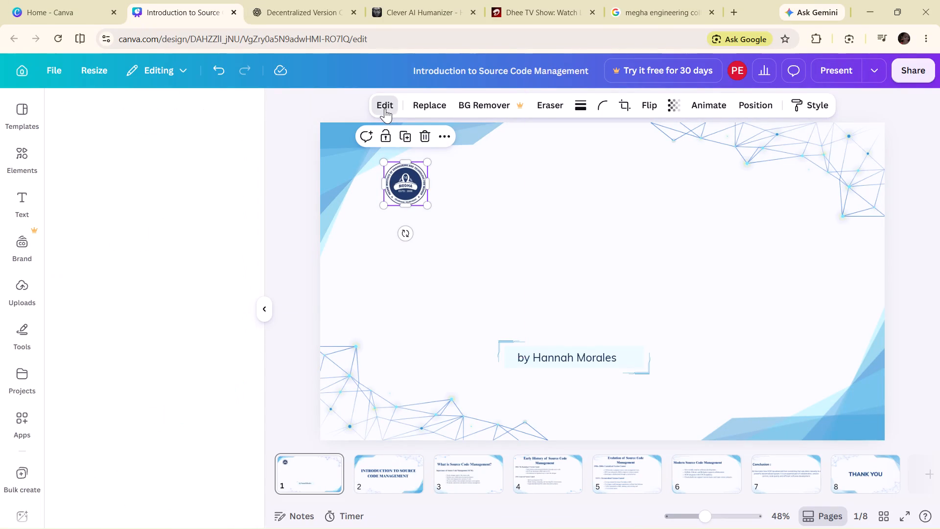
pyautogui.click(117, 258)
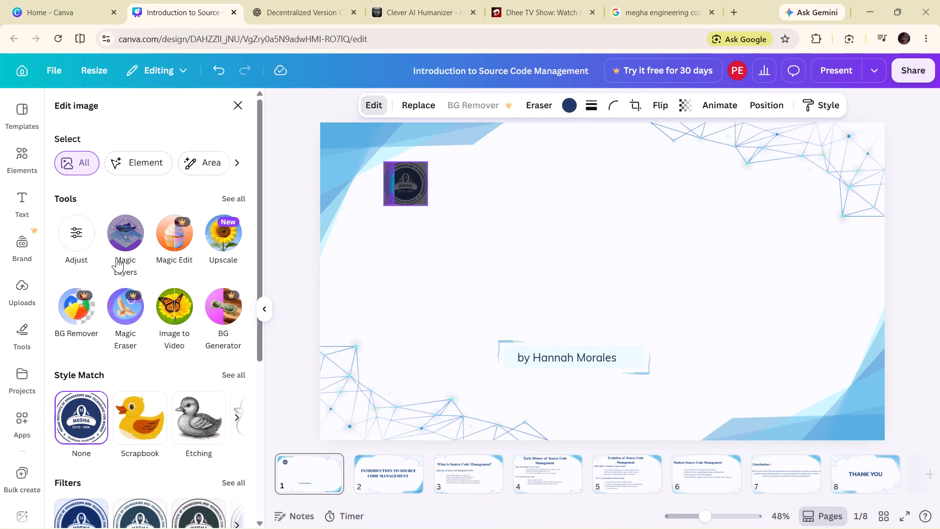
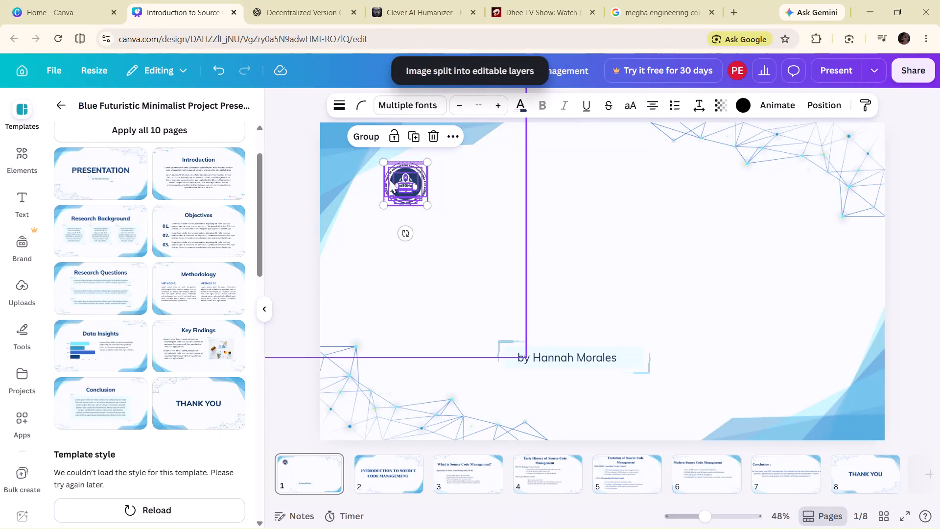
# Delete the curved college name and the "Ghatkesar, Hyderabad" text from the logo badge on the opening slide.
pyautogui.click(287, 301)
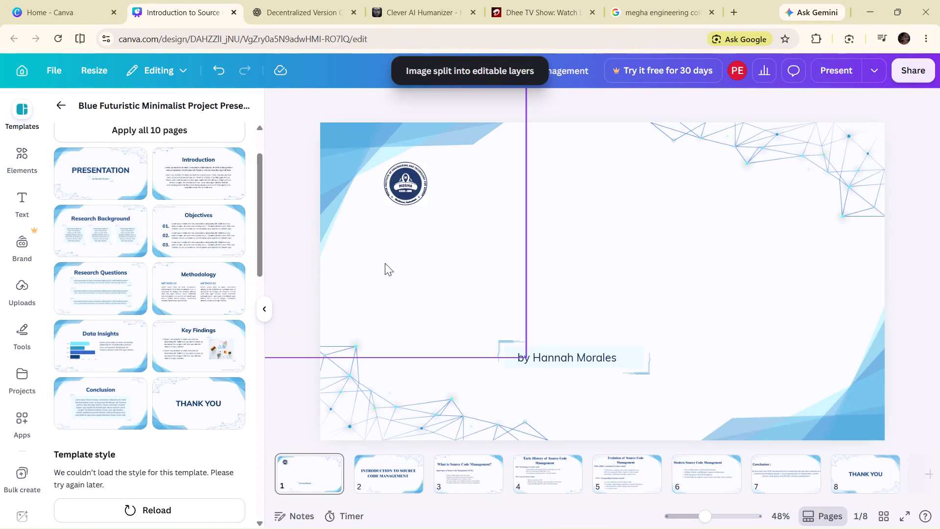
pyautogui.scroll(2, 385, 263)
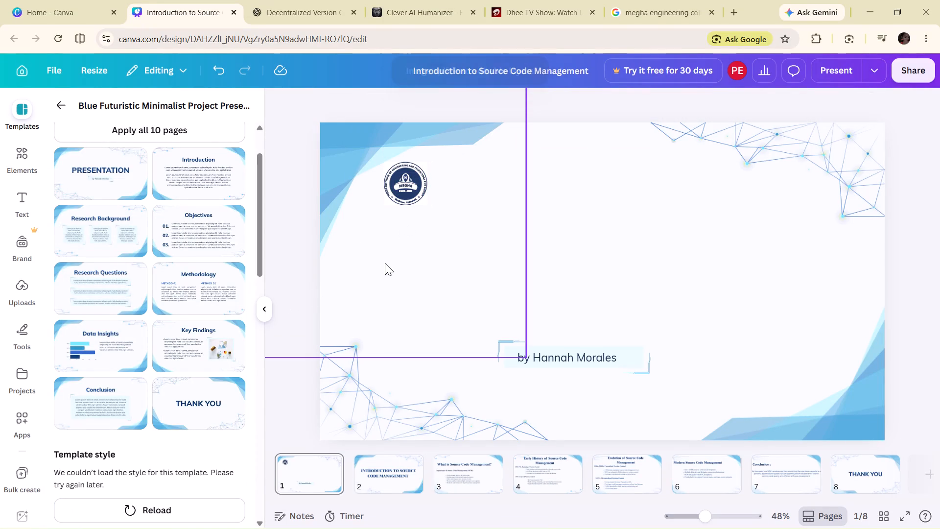
pyautogui.scroll(1, 385, 263)
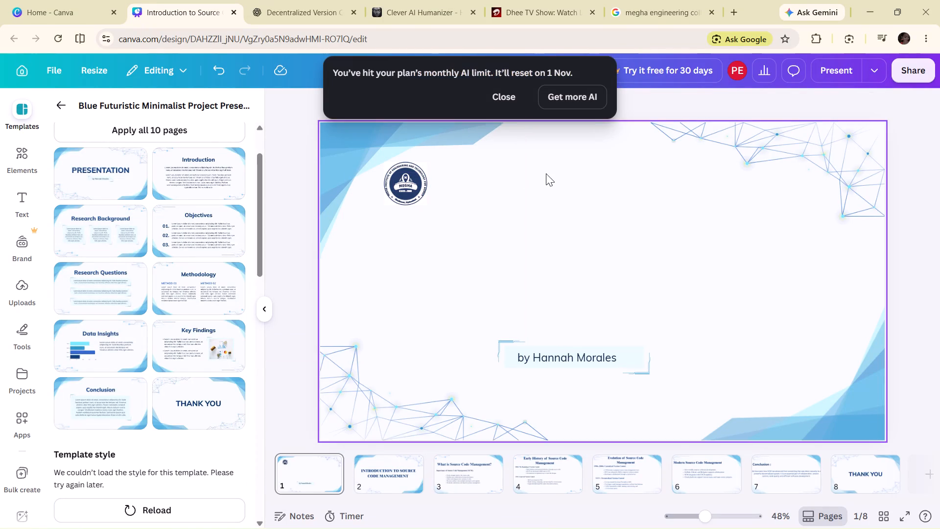
pyautogui.click(300, 281)
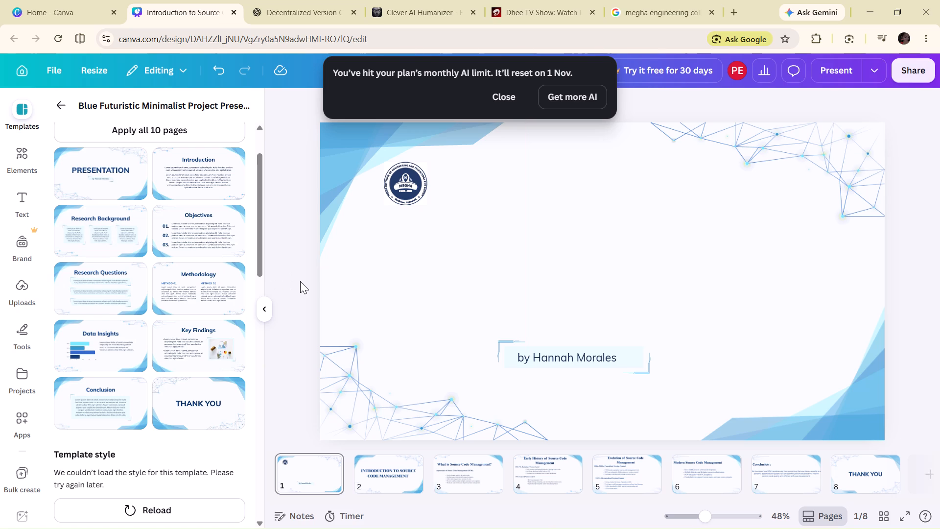
pyautogui.click(300, 281)
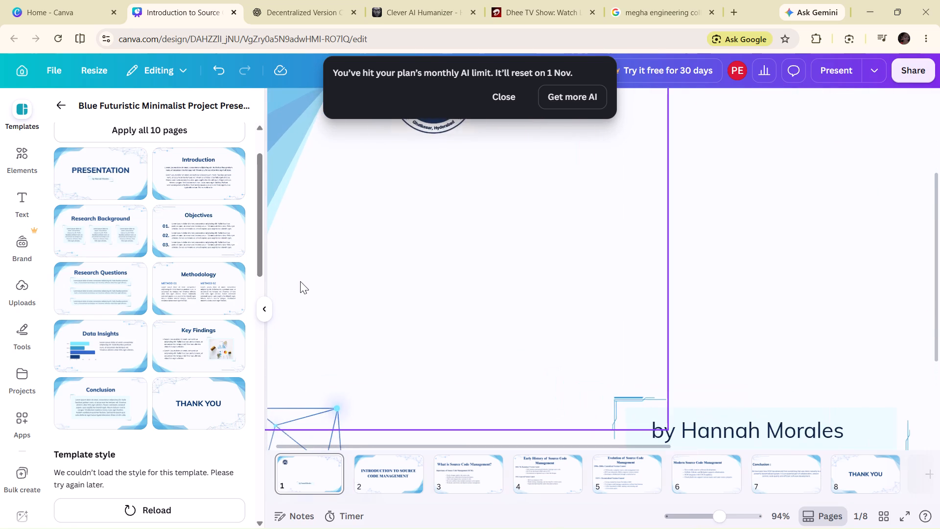
pyautogui.scroll(4, 300, 281)
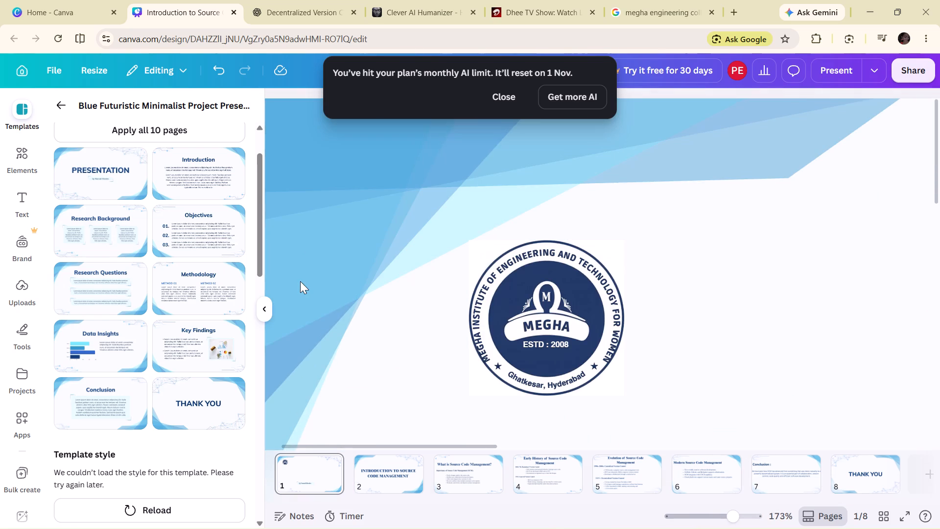
pyautogui.click(508, 97)
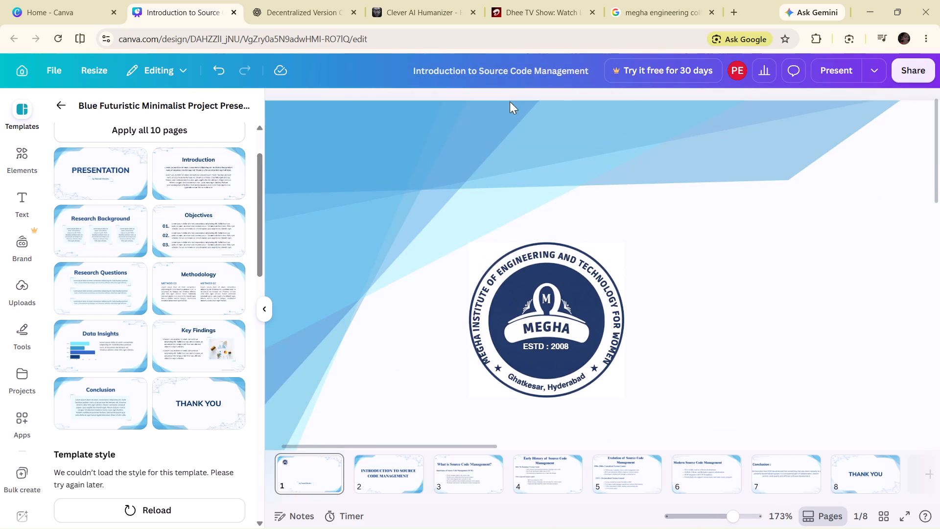
pyautogui.click(560, 252)
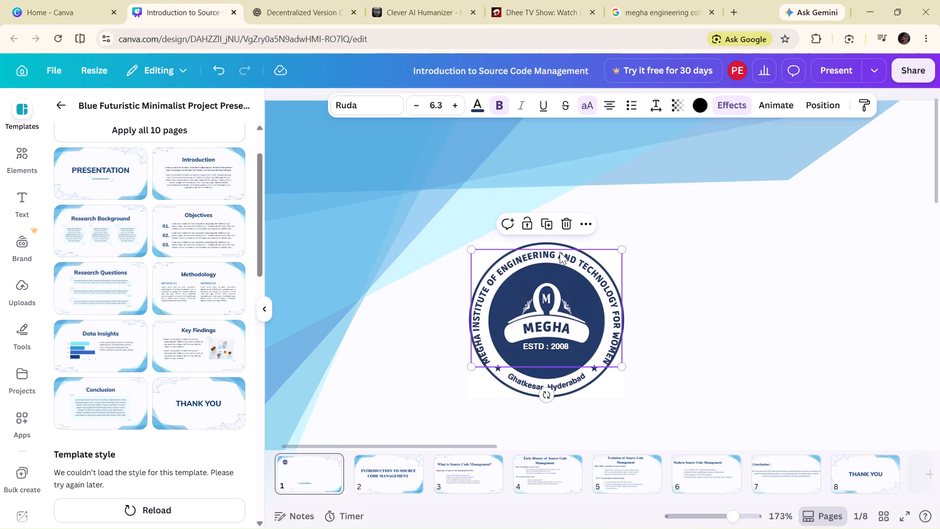
pyautogui.press('Delete')
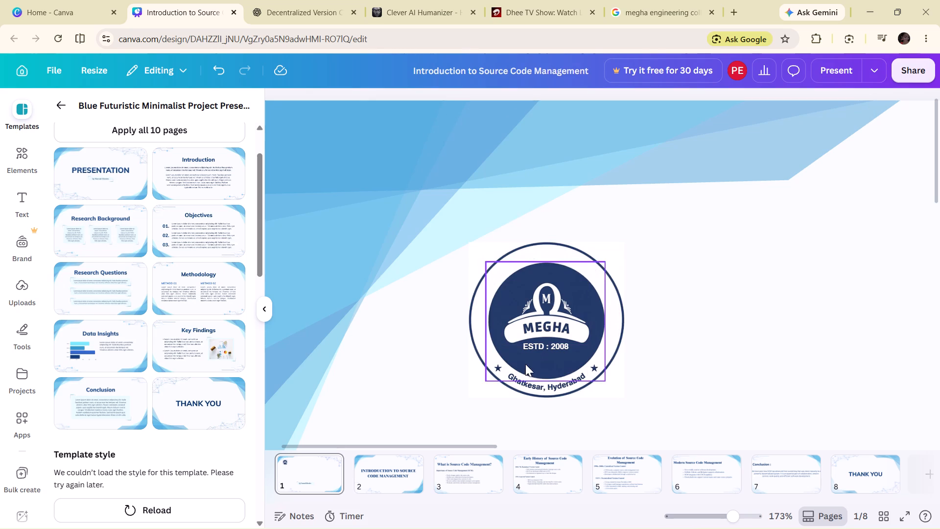
pyautogui.click(521, 376)
pyautogui.press('Delete')
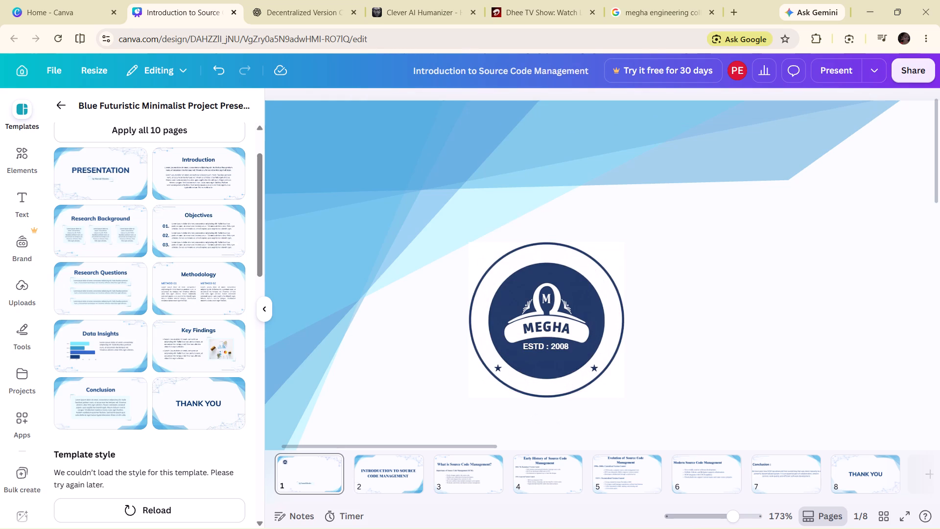
# Delete the two small stars and the outer ring around the navy circle of the logo badge.
pyautogui.click(496, 369)
pyautogui.press('Delete')
pyautogui.click(593, 367)
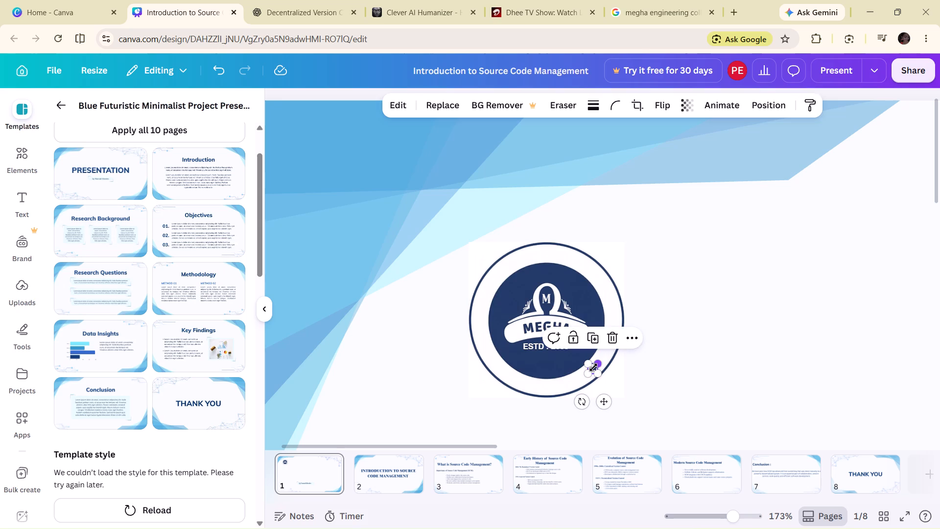
pyautogui.press('Delete')
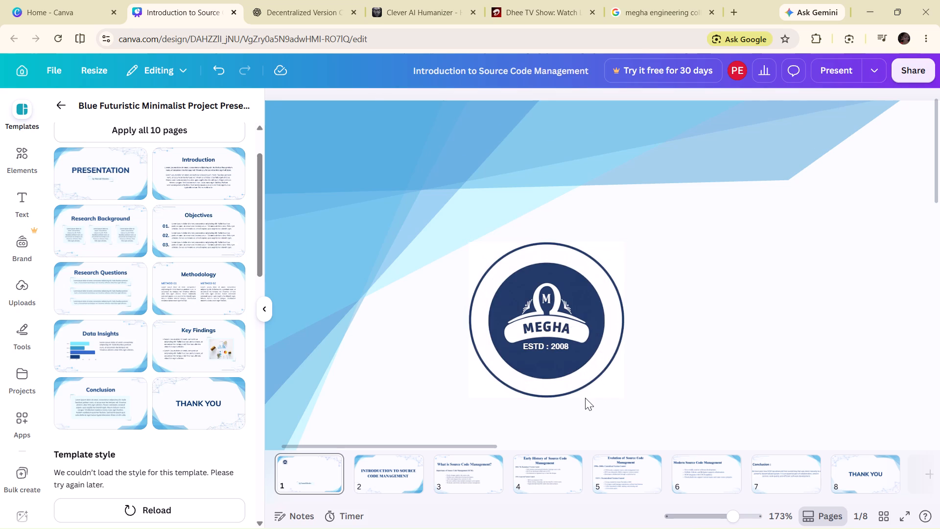
pyautogui.click(581, 395)
pyautogui.press('Delete')
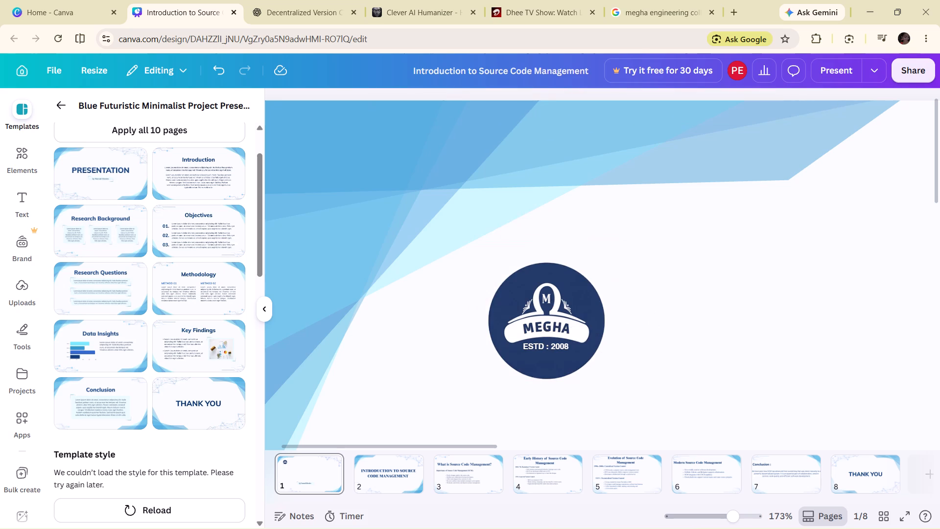
# Examine the image editing tools and Style Match options available for the badge's navy circle.
pyautogui.click(573, 353)
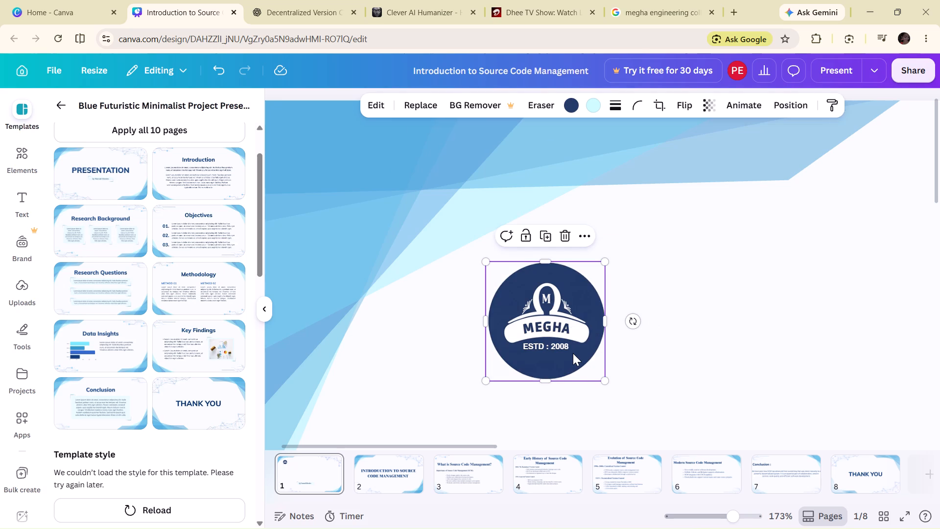
pyautogui.click(369, 101)
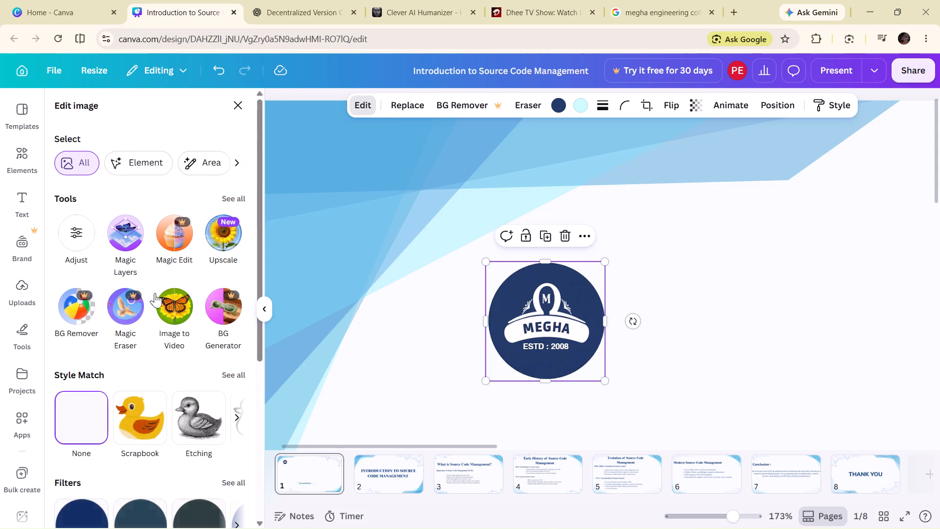
pyautogui.scroll(-1, 133, 336)
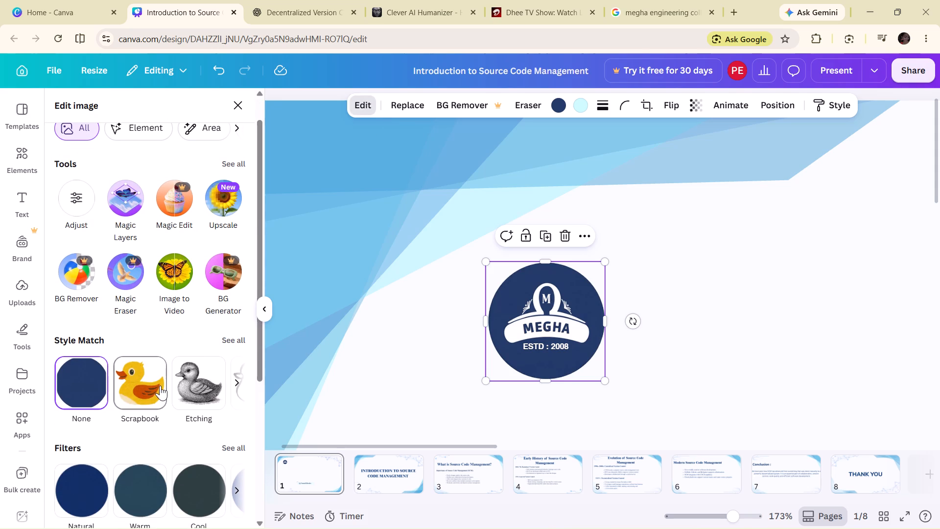
pyautogui.hscroll(-6, 160, 385)
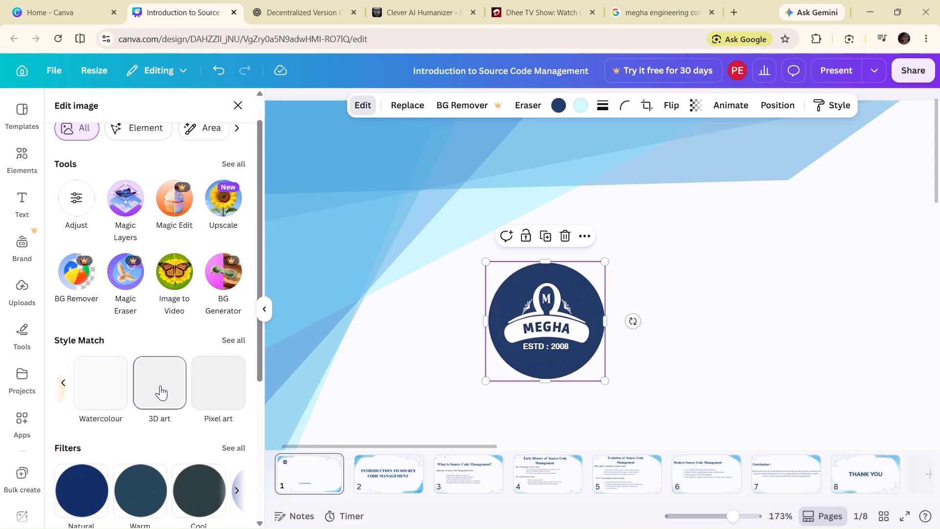
pyautogui.hscroll(2, 160, 385)
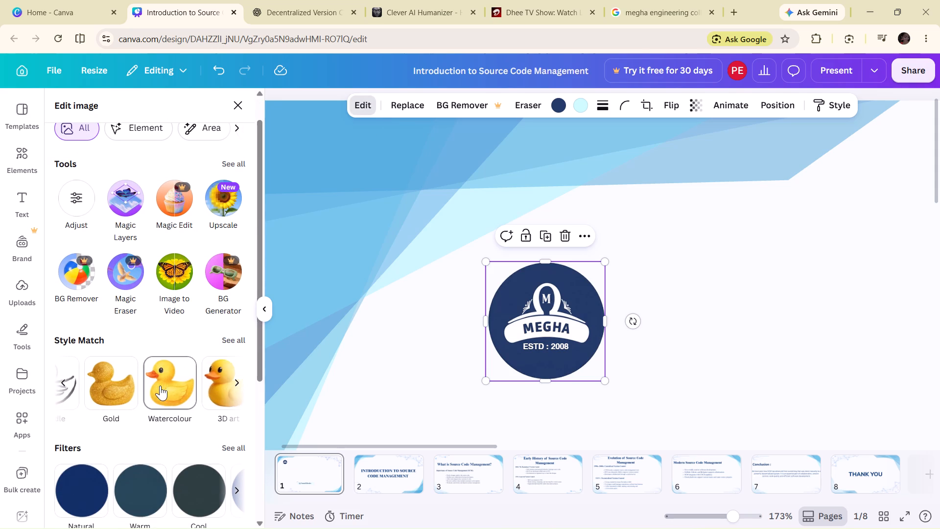
pyautogui.hscroll(3, 160, 385)
pyautogui.scroll(1, 160, 385)
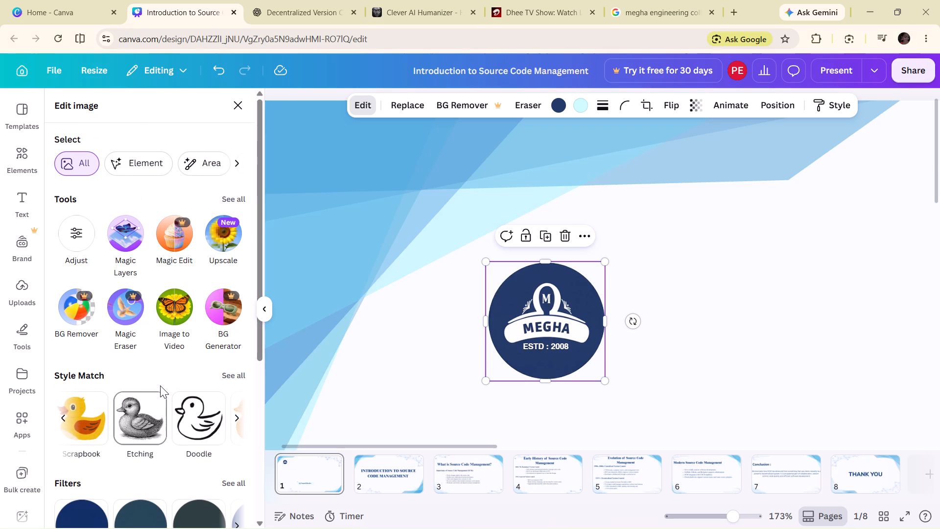
pyautogui.scroll(1, 160, 385)
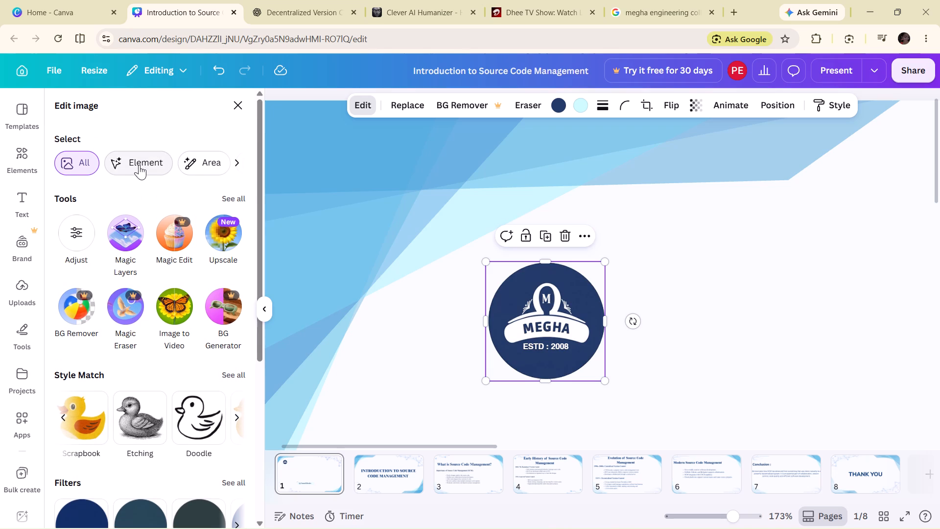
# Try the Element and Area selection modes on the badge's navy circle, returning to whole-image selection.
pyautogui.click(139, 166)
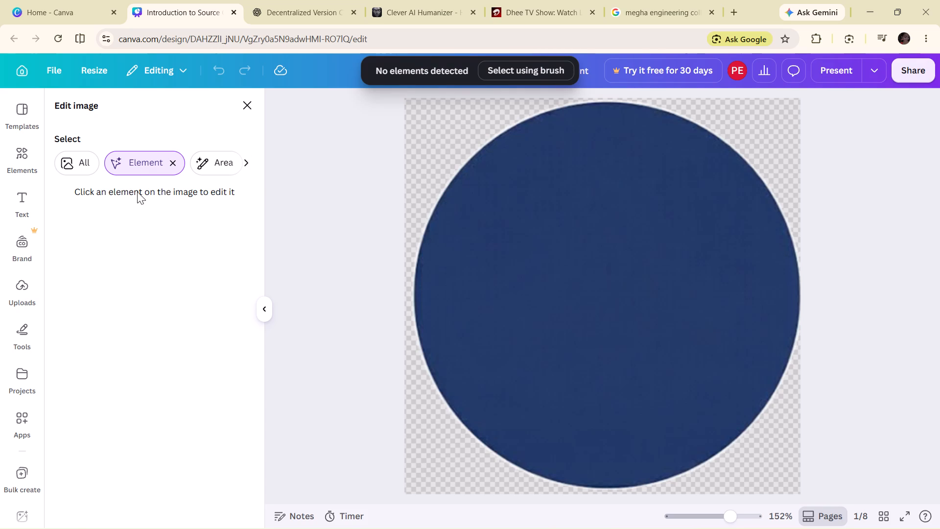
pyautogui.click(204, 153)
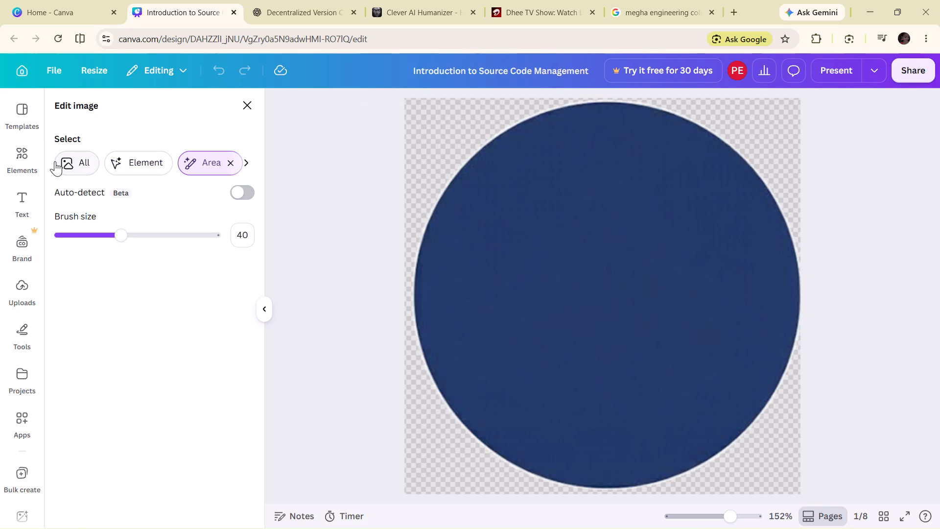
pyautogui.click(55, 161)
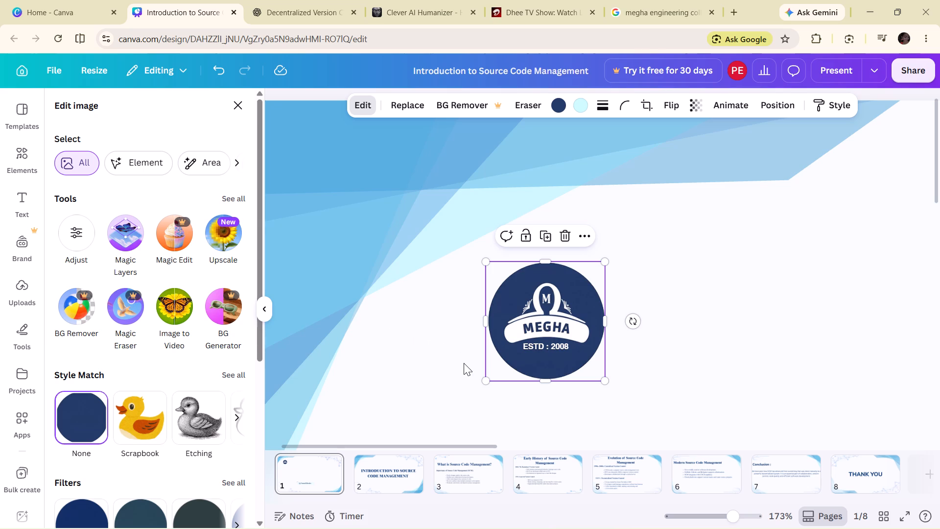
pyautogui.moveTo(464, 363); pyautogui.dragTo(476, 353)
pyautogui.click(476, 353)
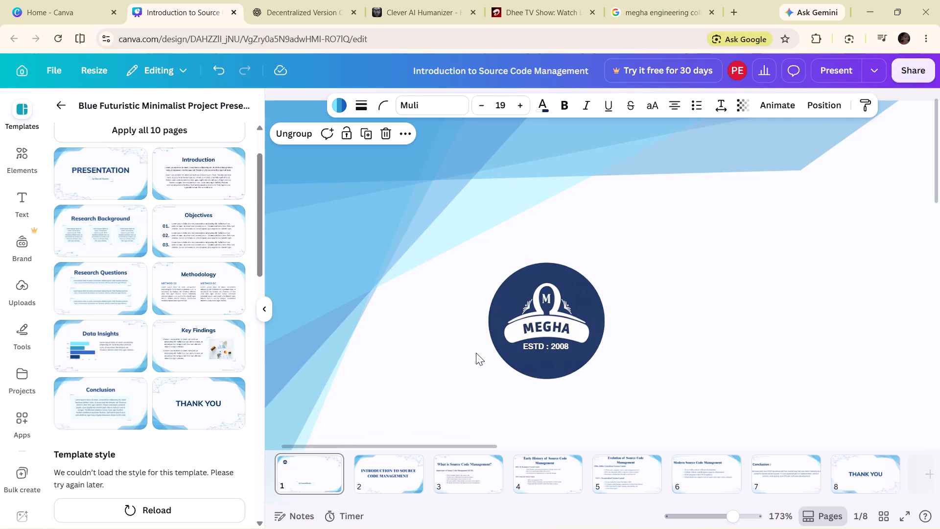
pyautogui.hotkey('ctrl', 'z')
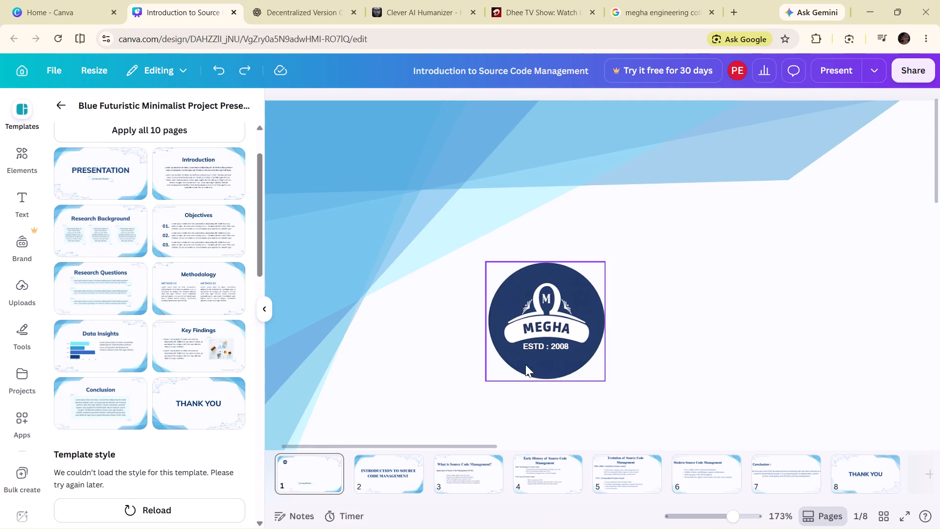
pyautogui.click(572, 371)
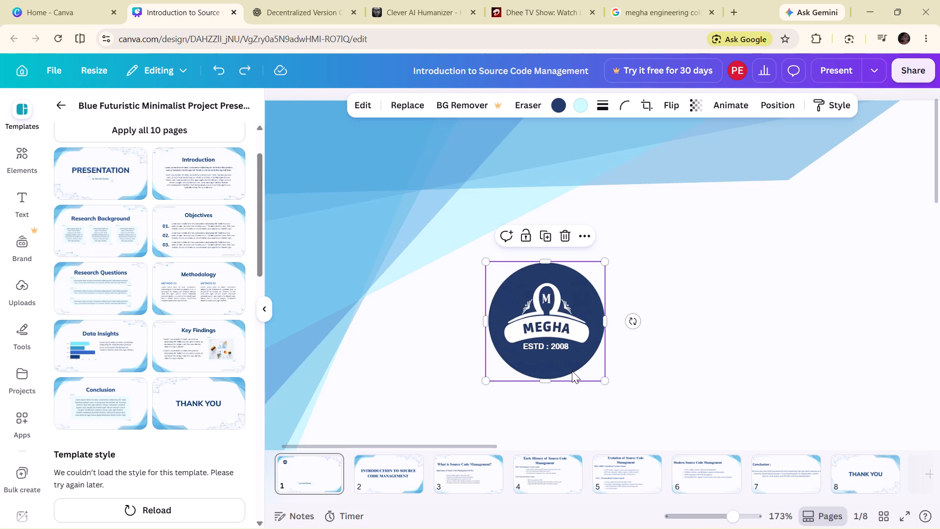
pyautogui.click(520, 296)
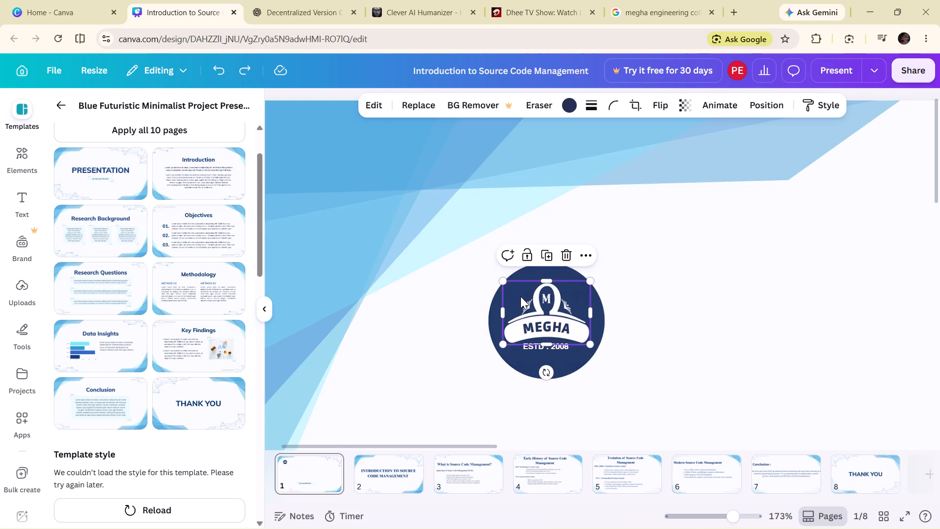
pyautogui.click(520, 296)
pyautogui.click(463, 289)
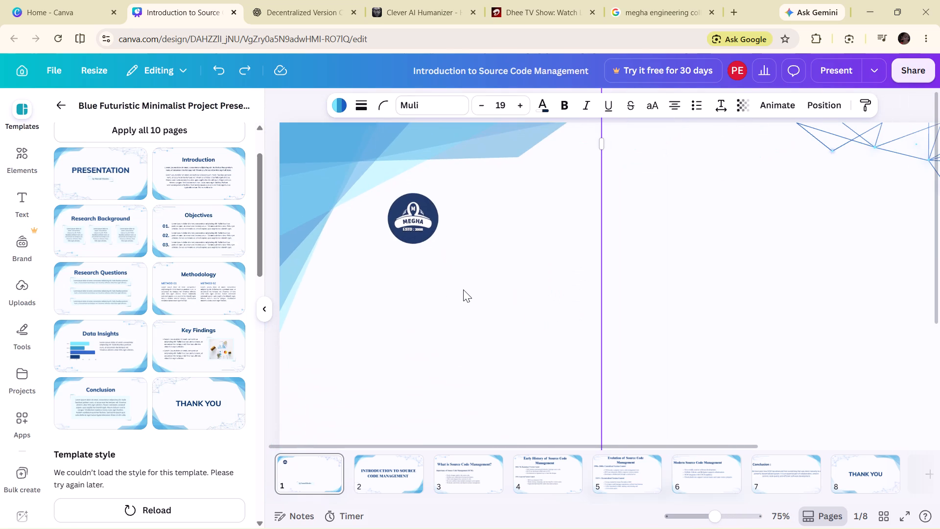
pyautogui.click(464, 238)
# Copy the group of blue corner shapes behind the logo on the opening slide.
pyautogui.scroll(1, 464, 238)
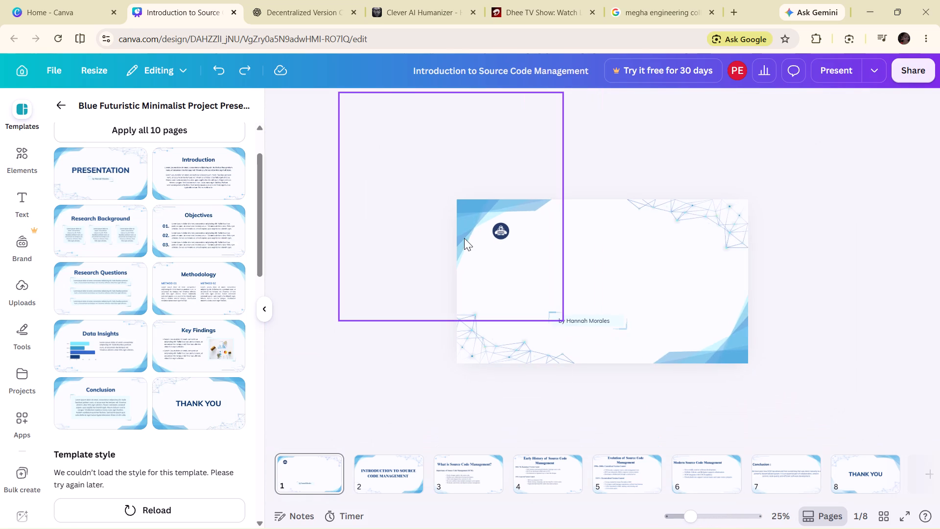
pyautogui.click(466, 221)
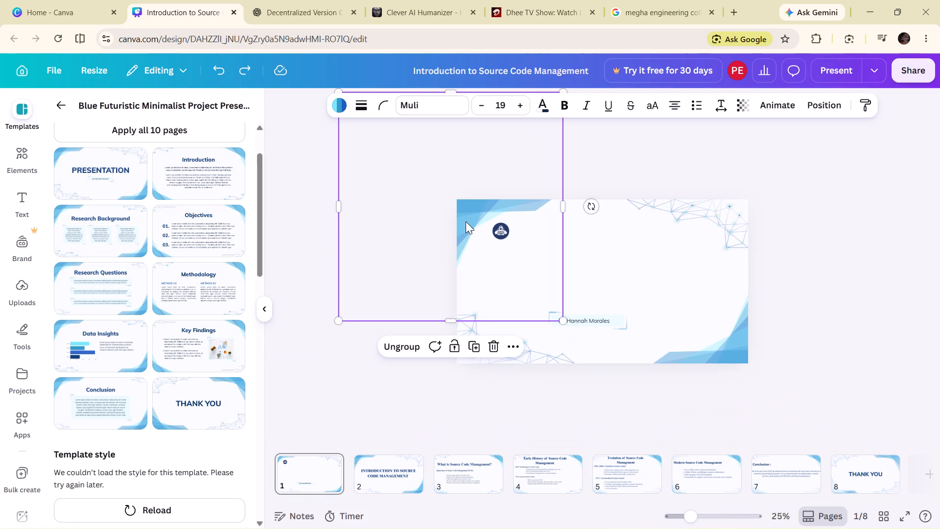
pyautogui.hotkey('ctrl', 'c')
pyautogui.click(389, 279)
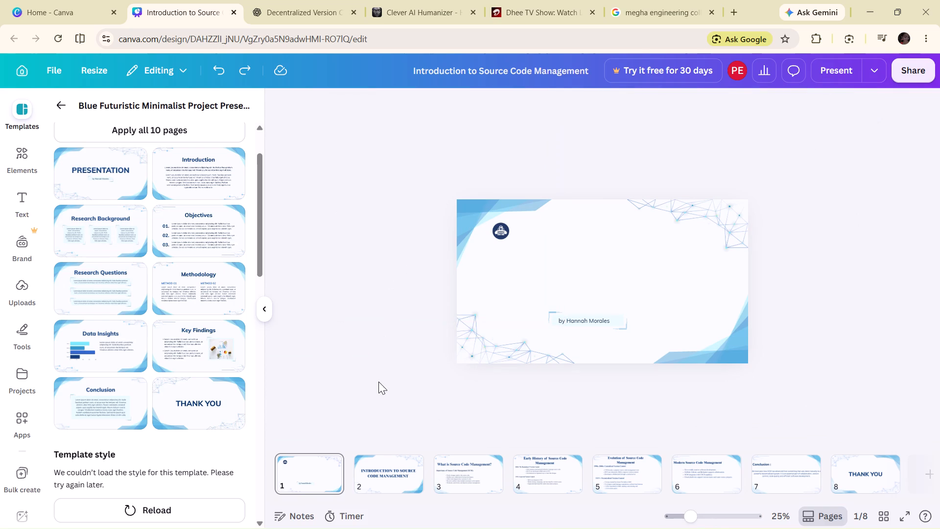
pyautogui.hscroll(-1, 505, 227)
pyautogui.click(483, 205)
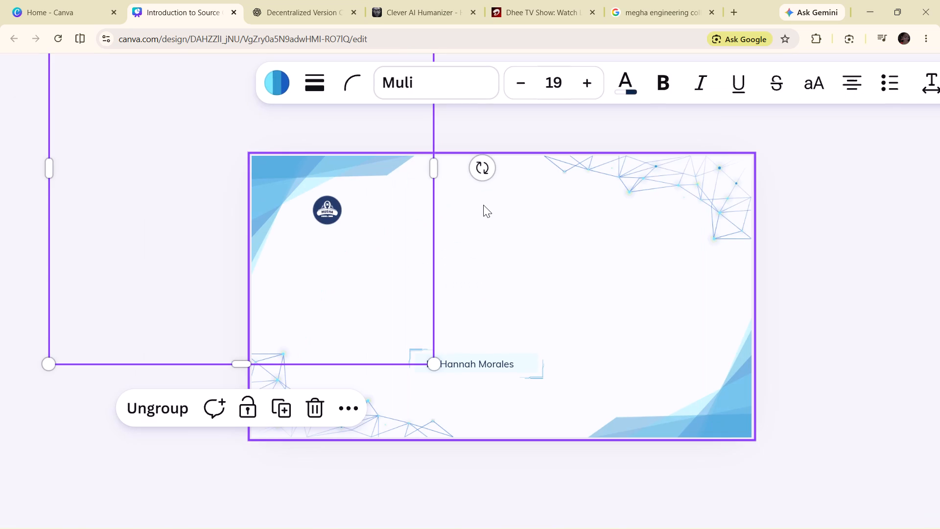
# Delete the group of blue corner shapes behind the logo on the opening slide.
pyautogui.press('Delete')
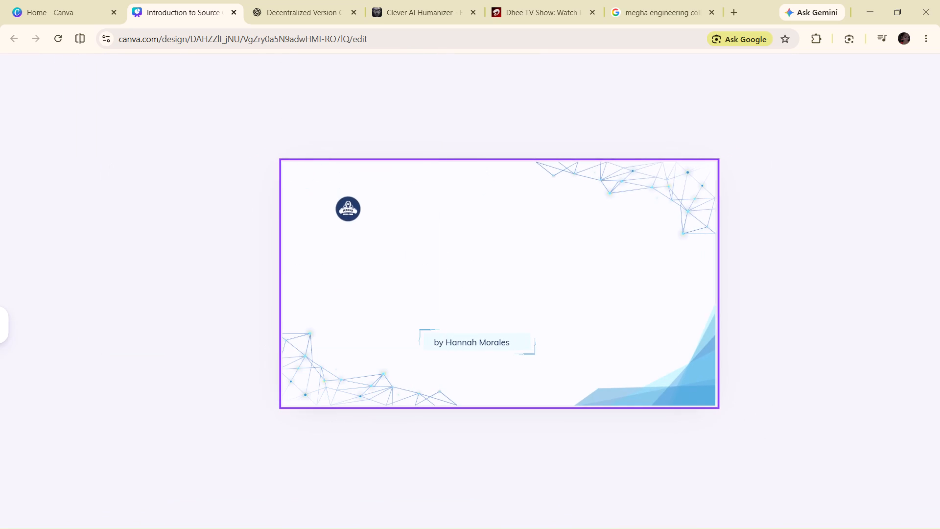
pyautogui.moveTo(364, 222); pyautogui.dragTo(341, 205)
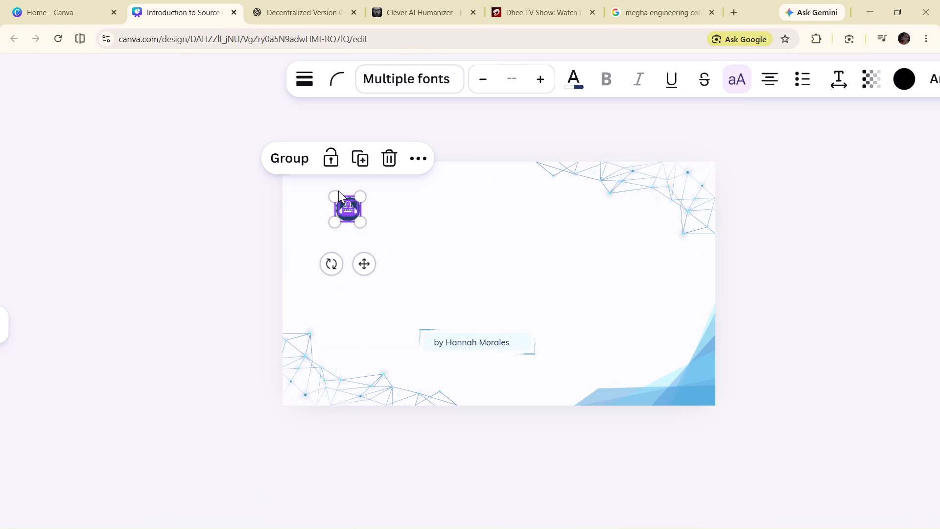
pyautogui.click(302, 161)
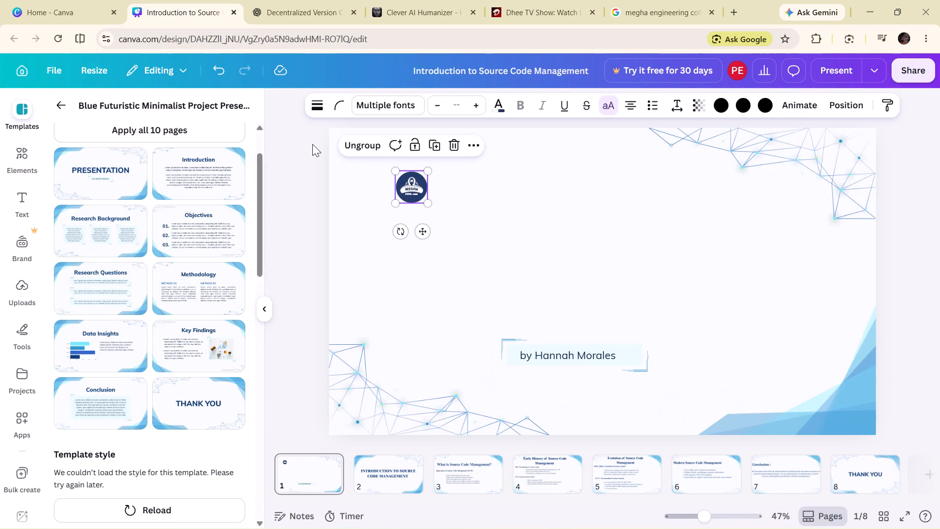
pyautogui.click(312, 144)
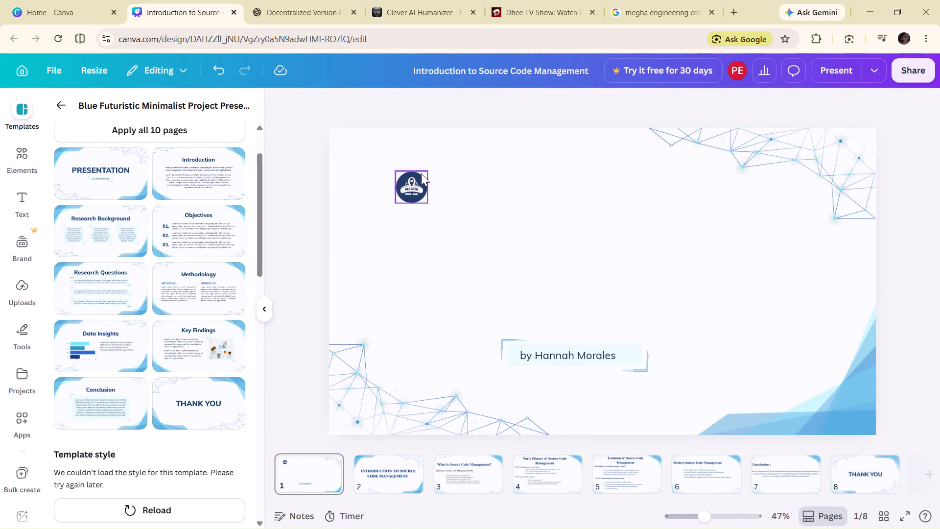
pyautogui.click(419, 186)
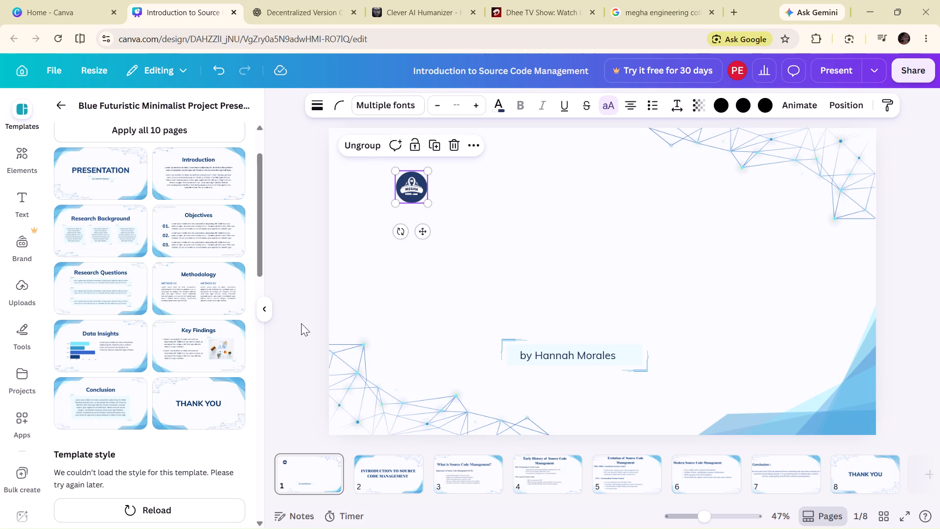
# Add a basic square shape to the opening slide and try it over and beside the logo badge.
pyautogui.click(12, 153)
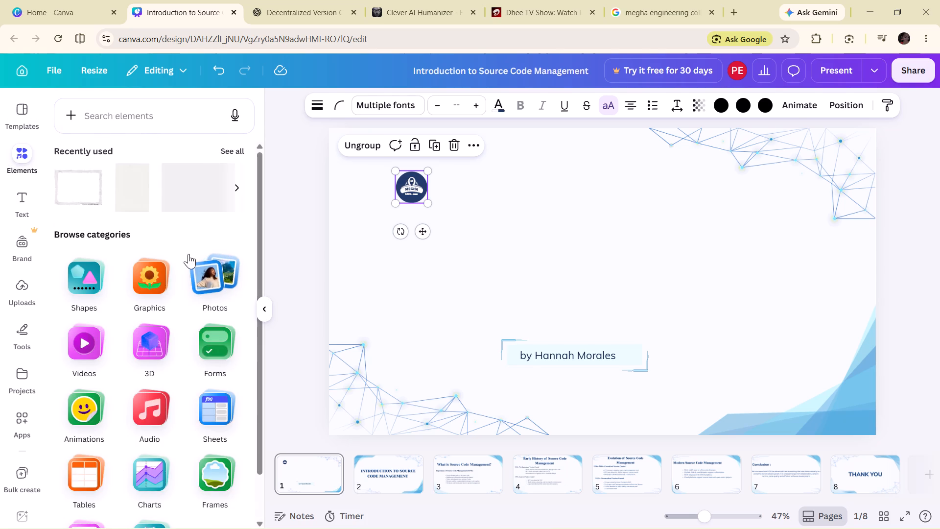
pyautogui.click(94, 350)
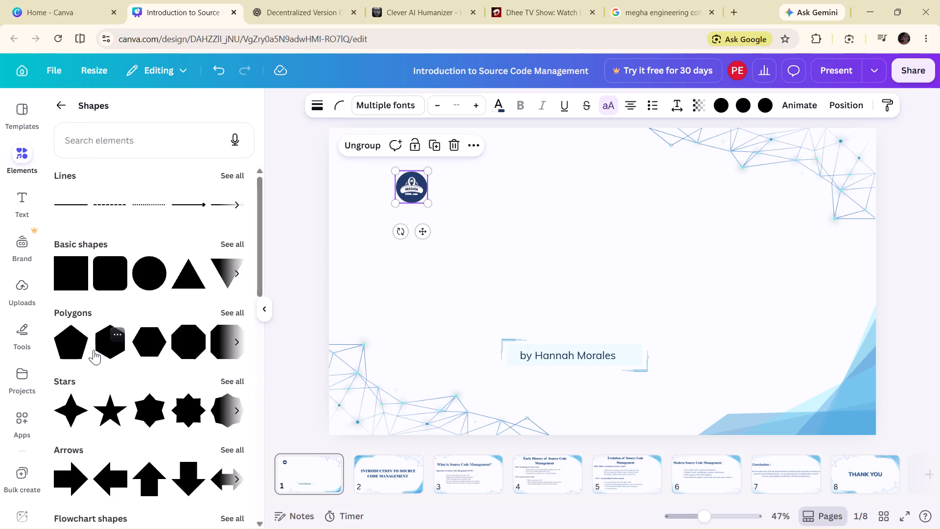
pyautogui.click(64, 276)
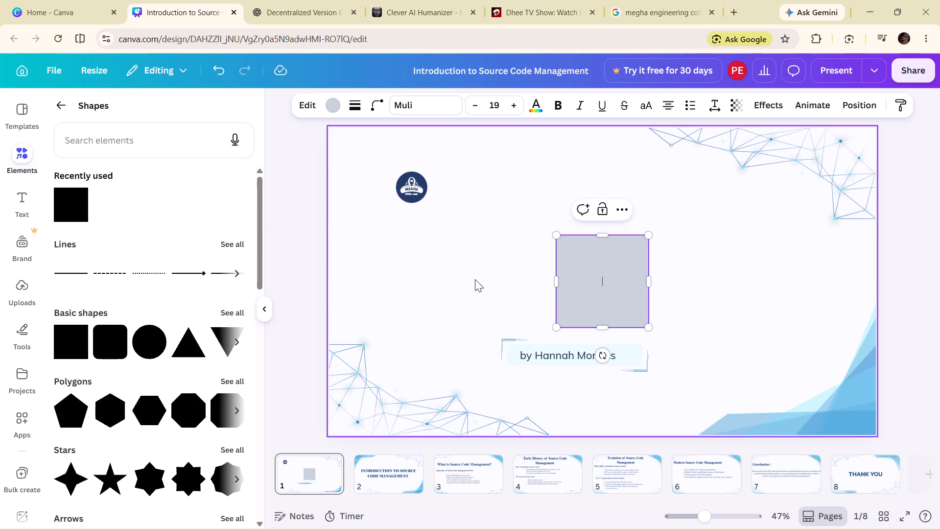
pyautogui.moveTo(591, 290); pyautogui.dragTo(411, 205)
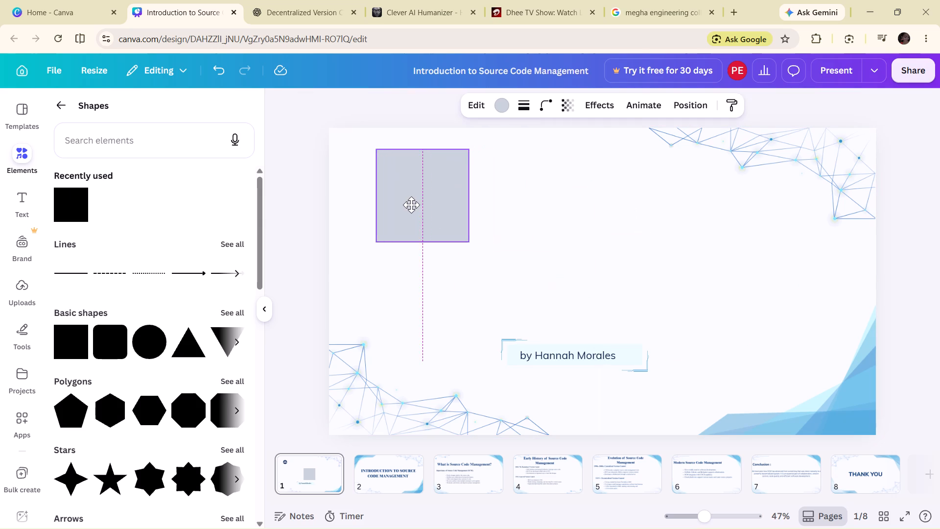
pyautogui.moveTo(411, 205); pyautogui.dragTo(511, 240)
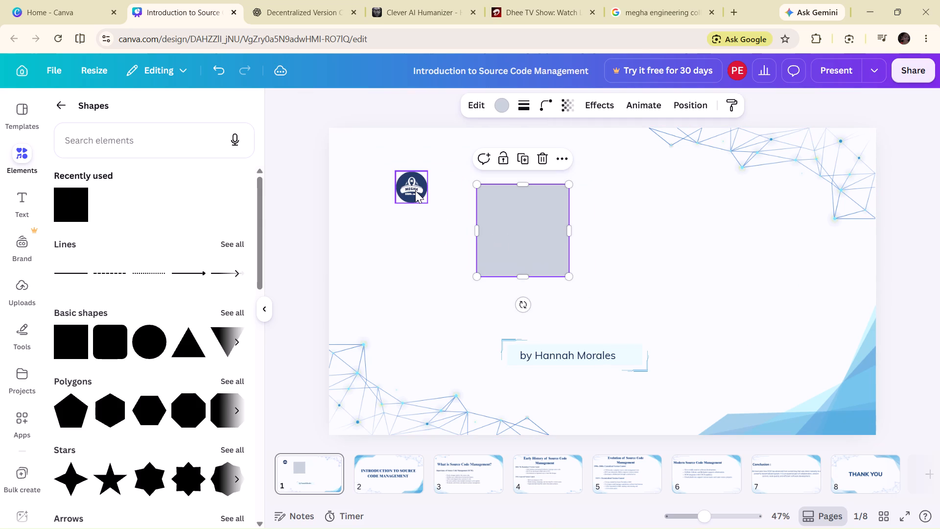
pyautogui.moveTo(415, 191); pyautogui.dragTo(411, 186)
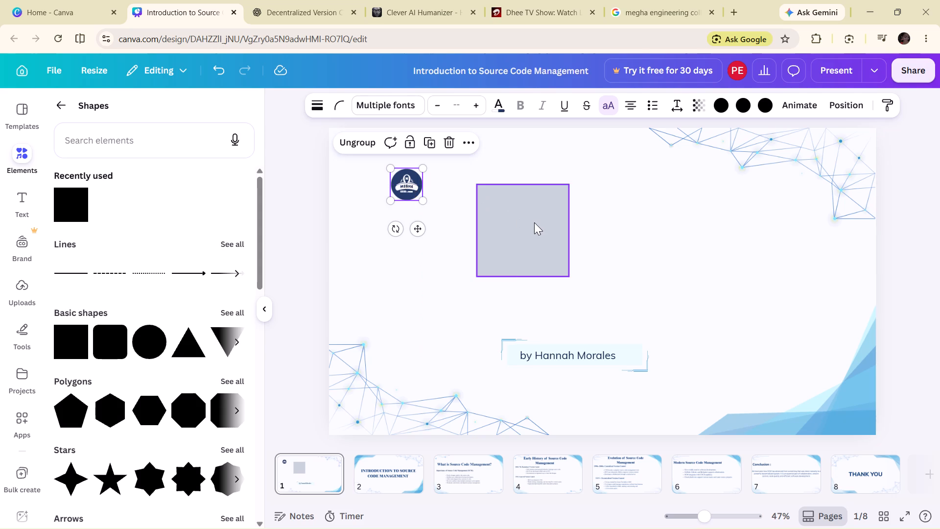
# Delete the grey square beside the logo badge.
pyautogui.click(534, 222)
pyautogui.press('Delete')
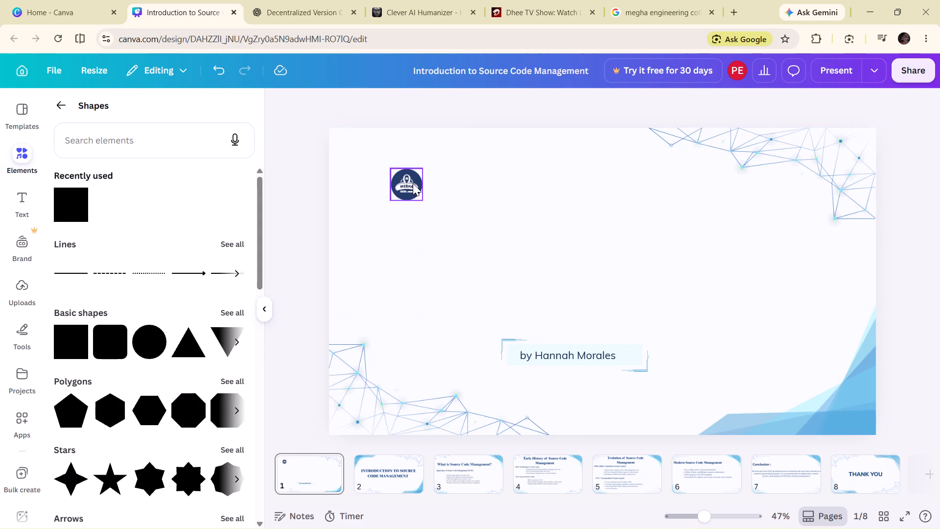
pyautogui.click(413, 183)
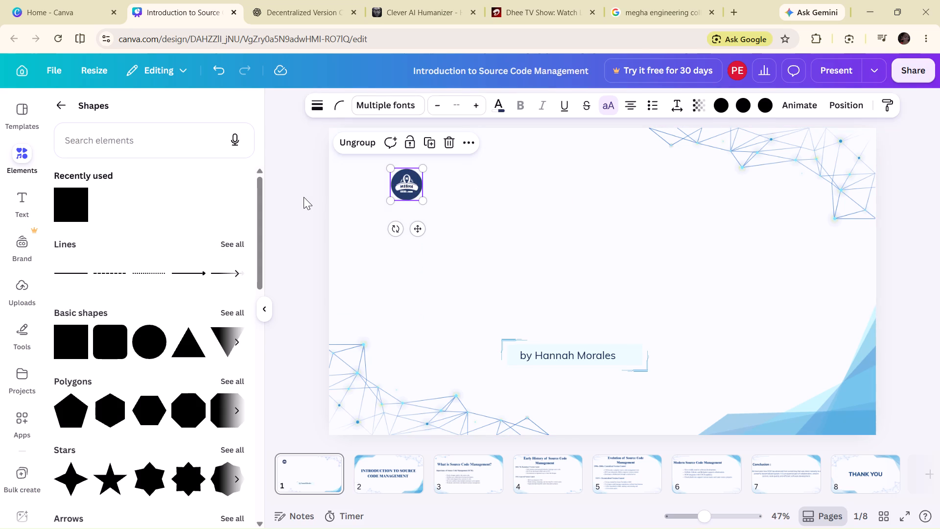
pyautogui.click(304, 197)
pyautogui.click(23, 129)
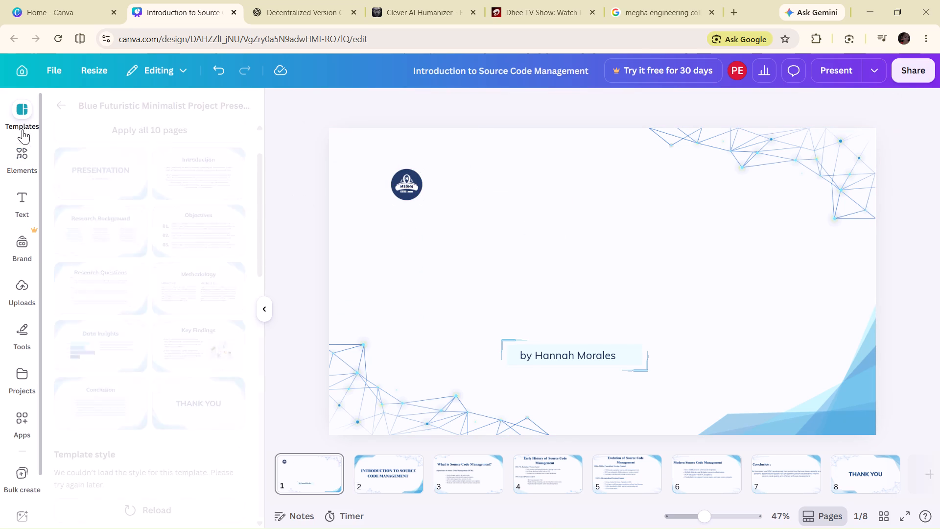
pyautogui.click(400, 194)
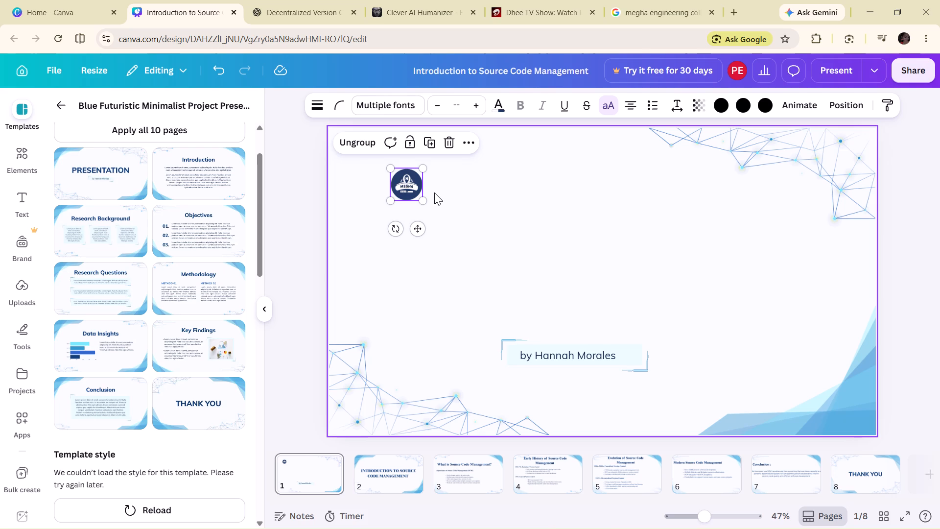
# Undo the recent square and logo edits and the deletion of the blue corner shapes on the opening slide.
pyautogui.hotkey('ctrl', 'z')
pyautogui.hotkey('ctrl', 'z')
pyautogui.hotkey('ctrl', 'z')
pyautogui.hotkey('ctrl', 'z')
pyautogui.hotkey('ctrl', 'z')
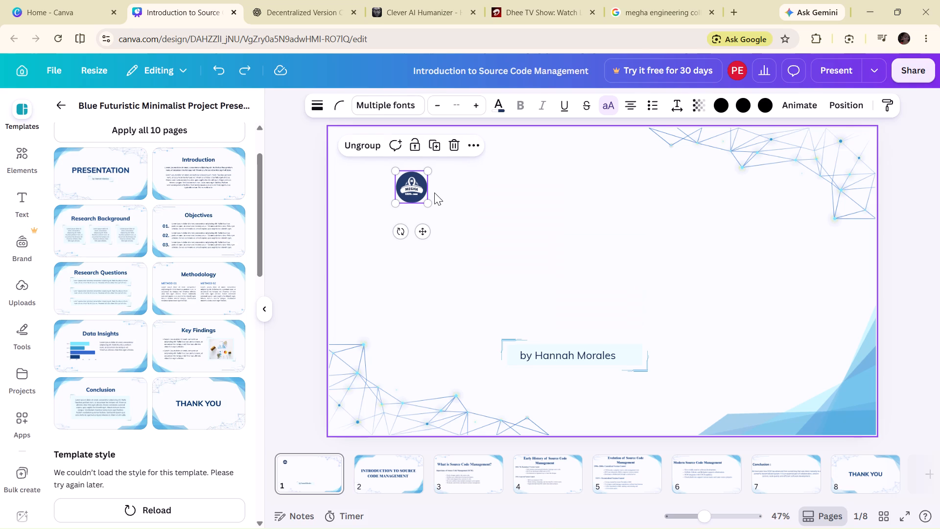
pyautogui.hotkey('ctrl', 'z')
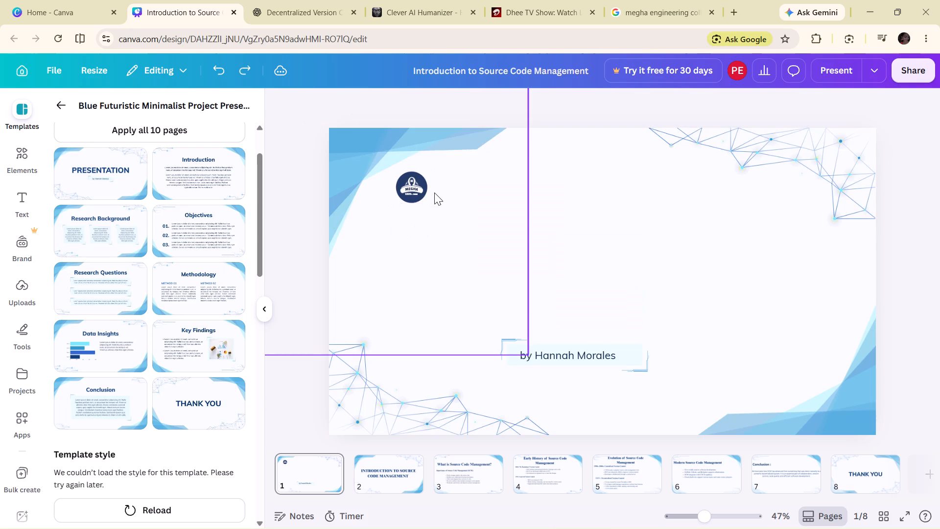
# Examine the filters, apps, shadows and adjustment options available for the badge's navy circle.
pyautogui.click(296, 231)
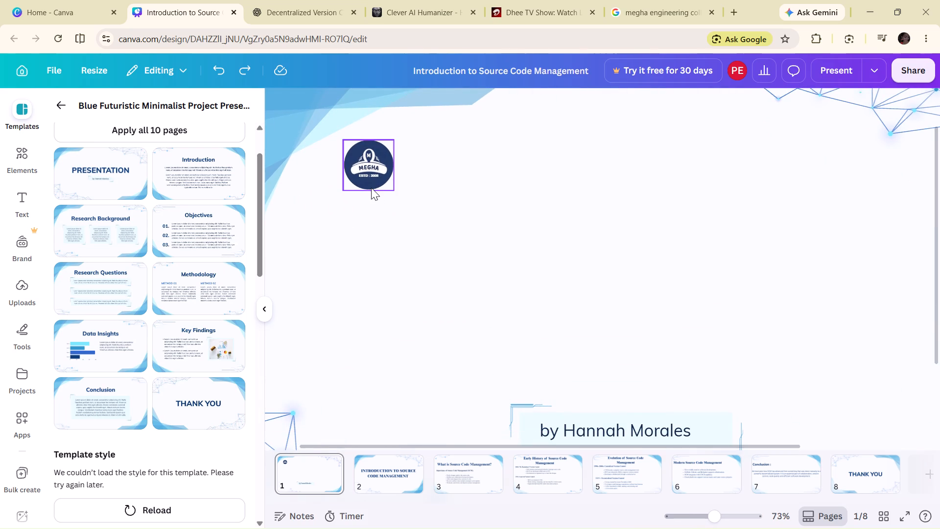
pyautogui.click(370, 187)
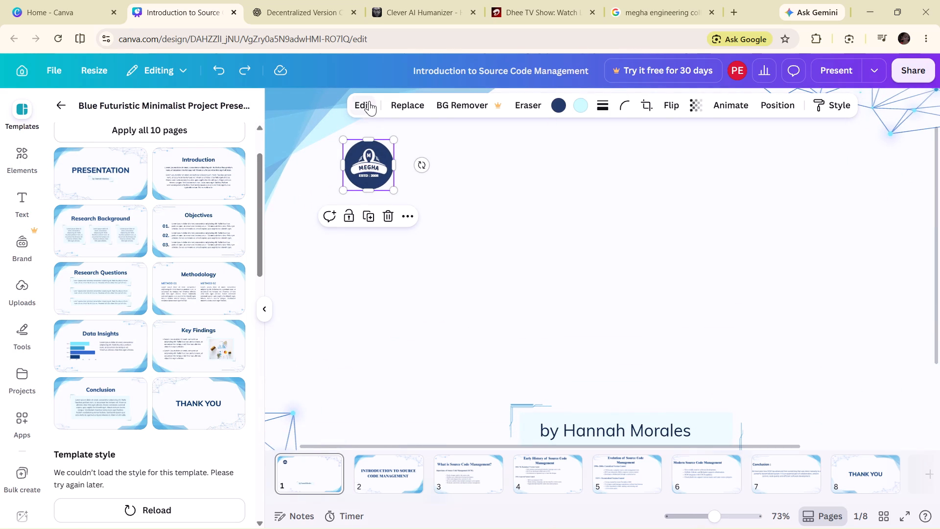
pyautogui.click(369, 99)
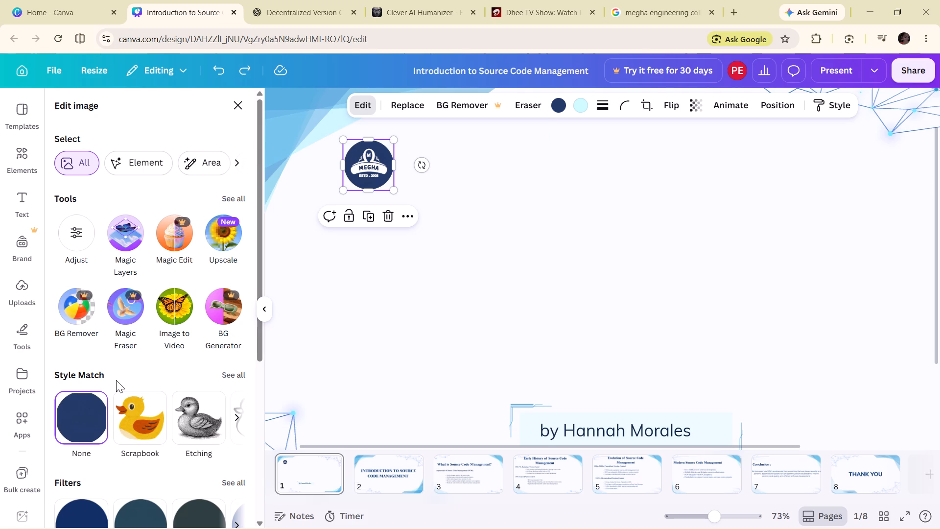
pyautogui.scroll(-3, 116, 380)
pyautogui.hscroll(-2, 116, 380)
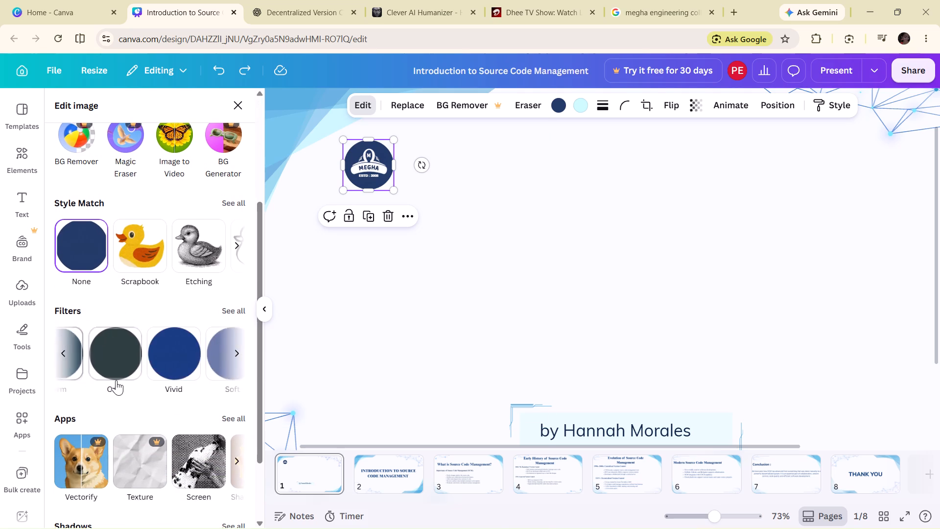
pyautogui.hscroll(-2, 116, 380)
pyautogui.scroll(-3, 116, 380)
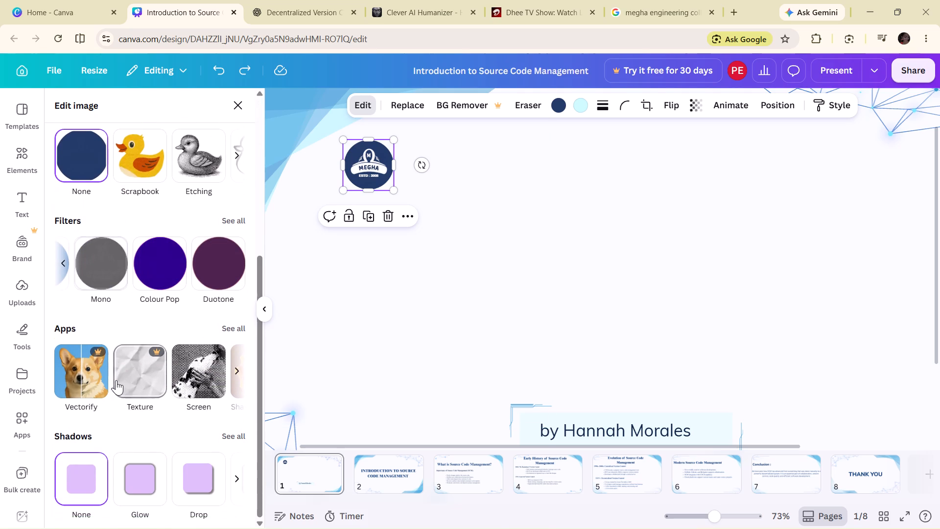
pyautogui.scroll(3, 229, 427)
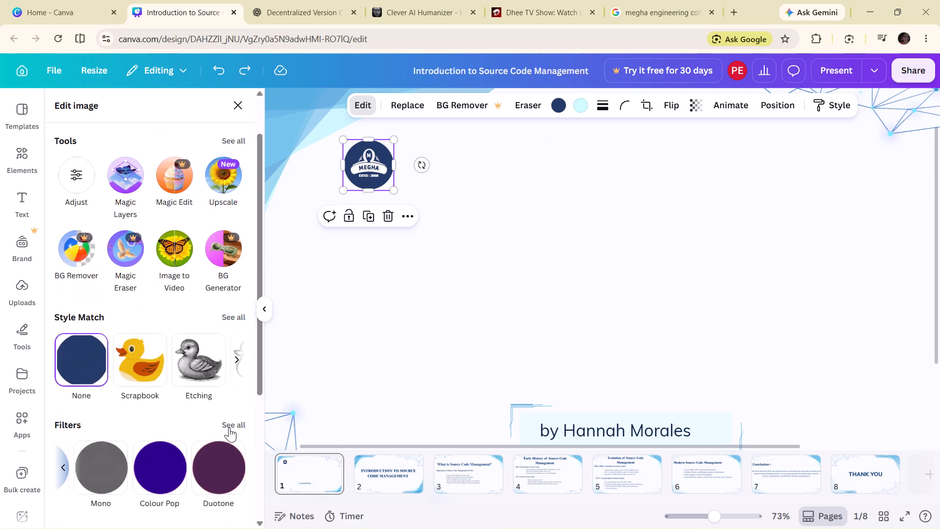
pyautogui.scroll(1, 229, 427)
pyautogui.click(73, 238)
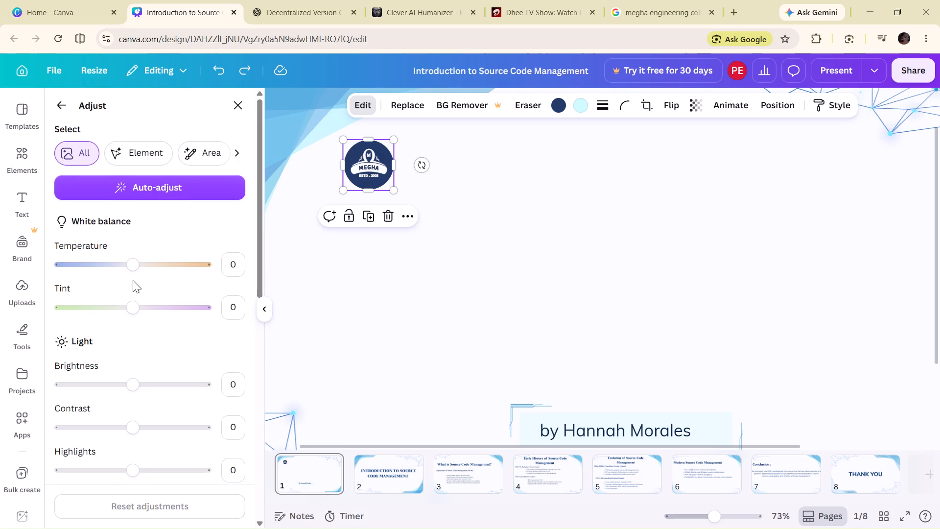
pyautogui.scroll(-5, 133, 280)
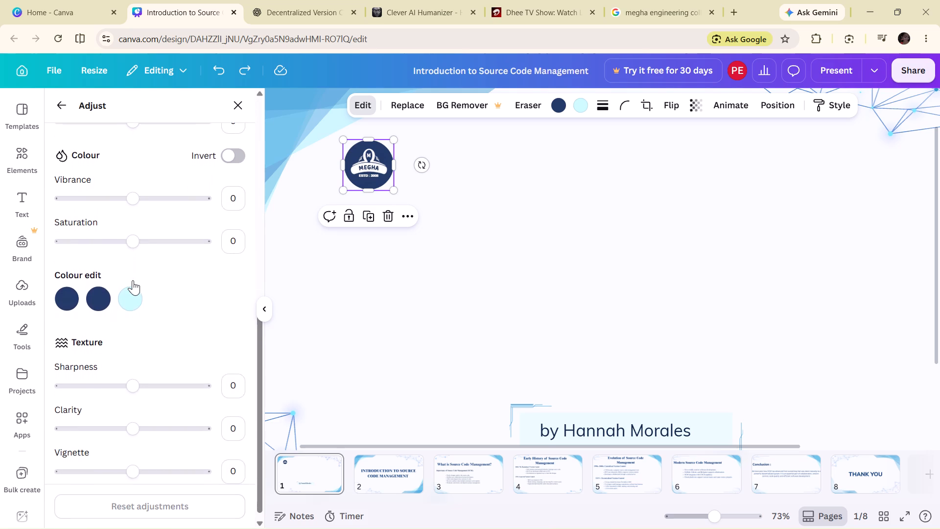
pyautogui.scroll(-1, 133, 280)
pyautogui.scroll(1, 133, 280)
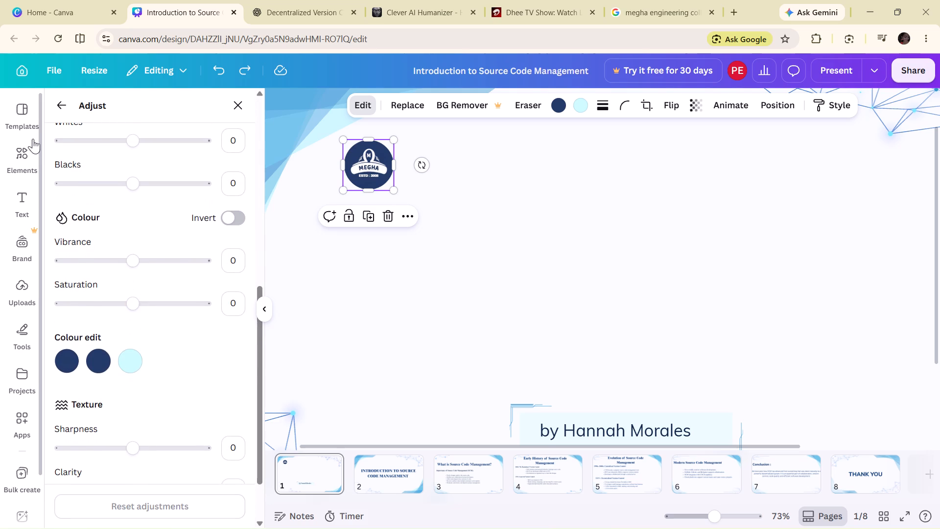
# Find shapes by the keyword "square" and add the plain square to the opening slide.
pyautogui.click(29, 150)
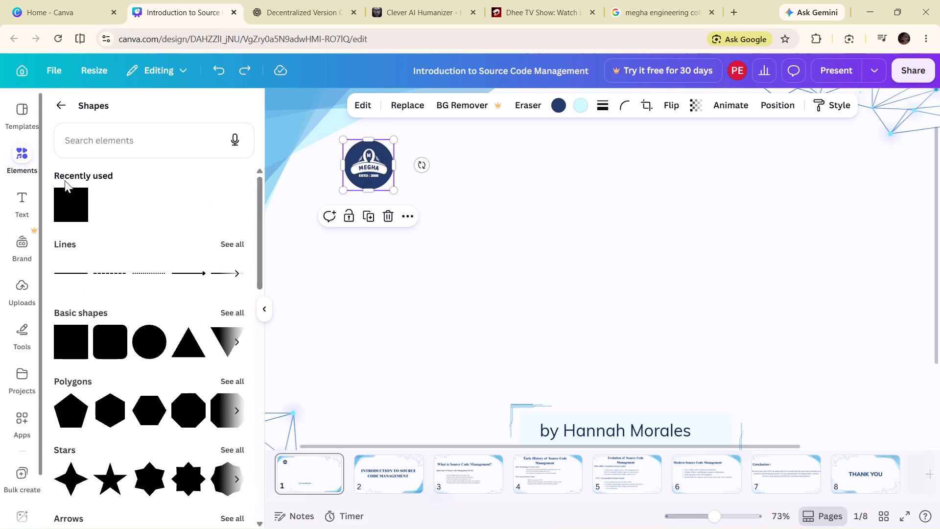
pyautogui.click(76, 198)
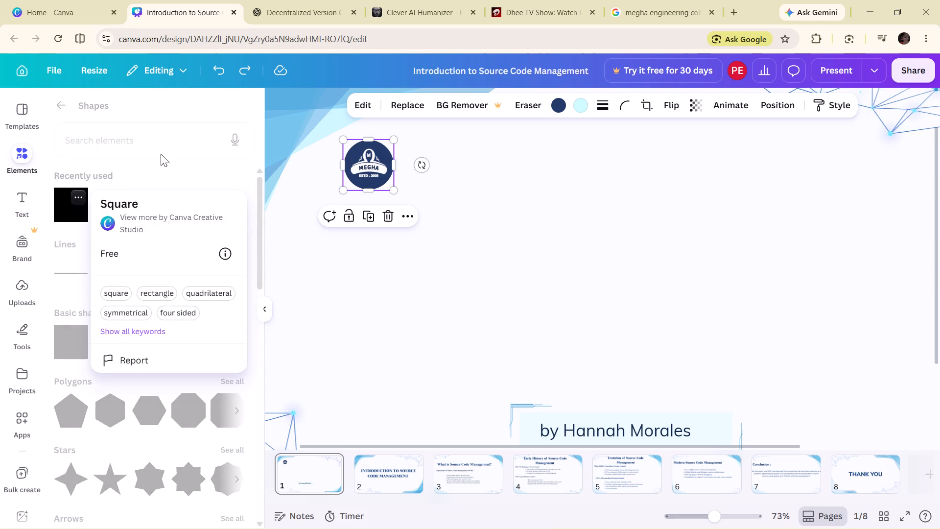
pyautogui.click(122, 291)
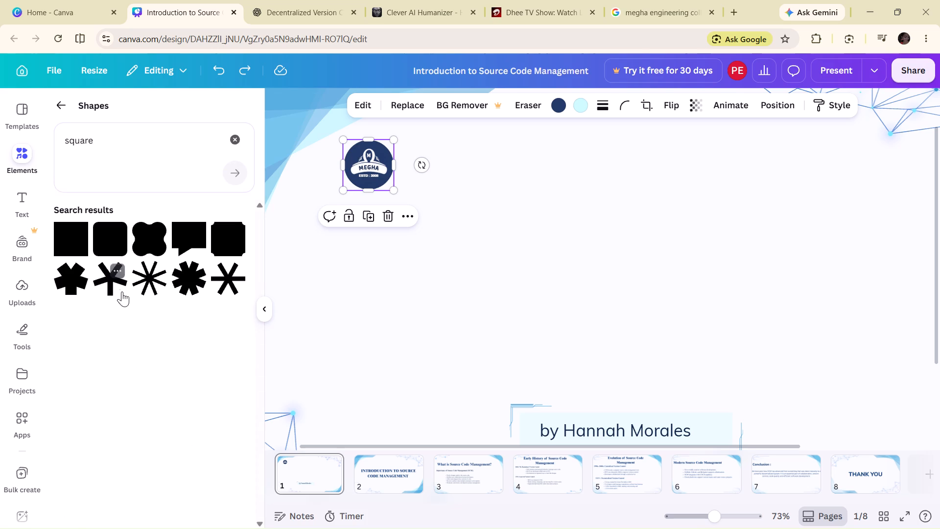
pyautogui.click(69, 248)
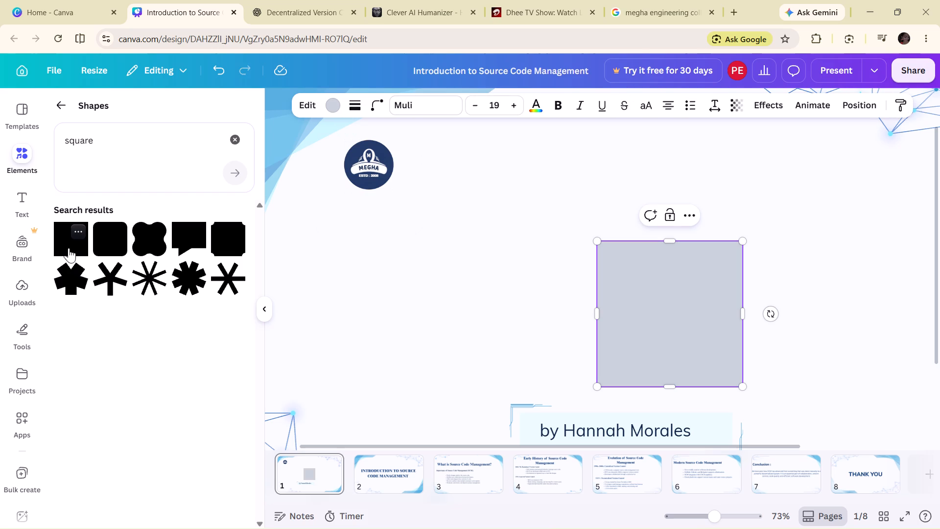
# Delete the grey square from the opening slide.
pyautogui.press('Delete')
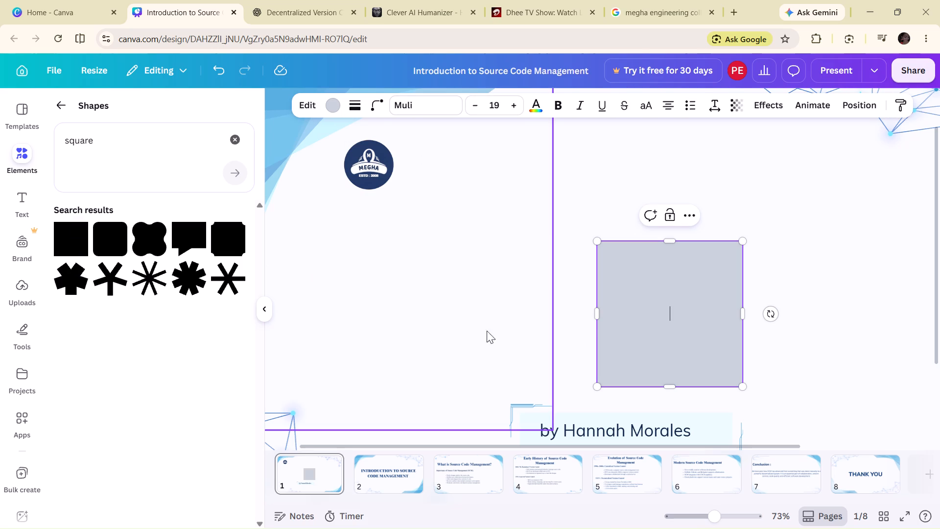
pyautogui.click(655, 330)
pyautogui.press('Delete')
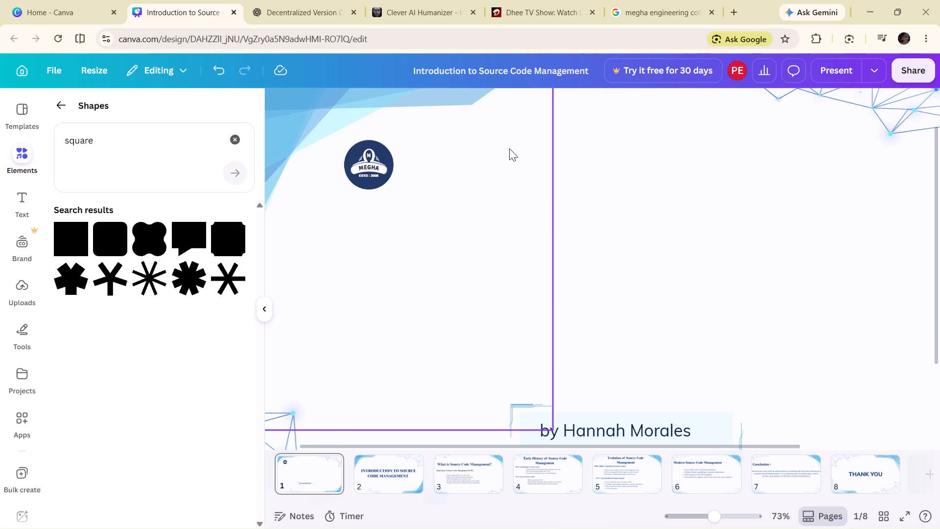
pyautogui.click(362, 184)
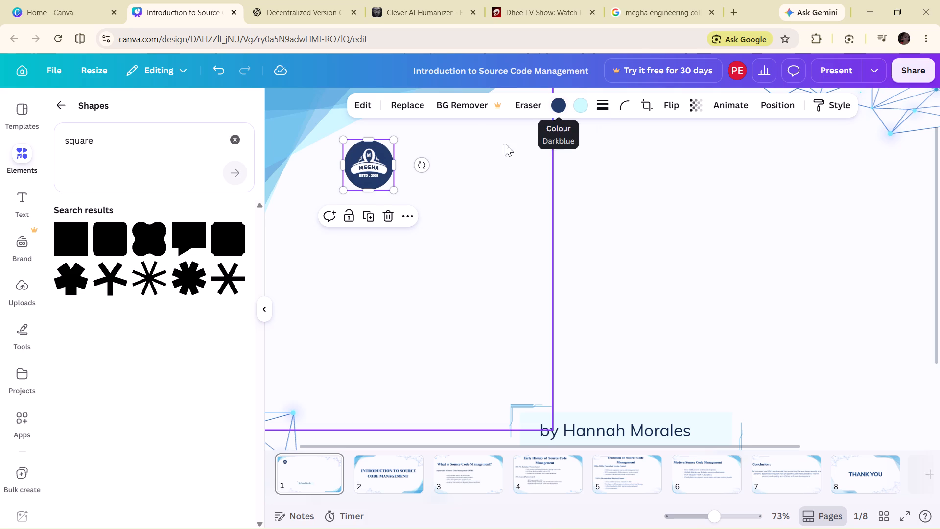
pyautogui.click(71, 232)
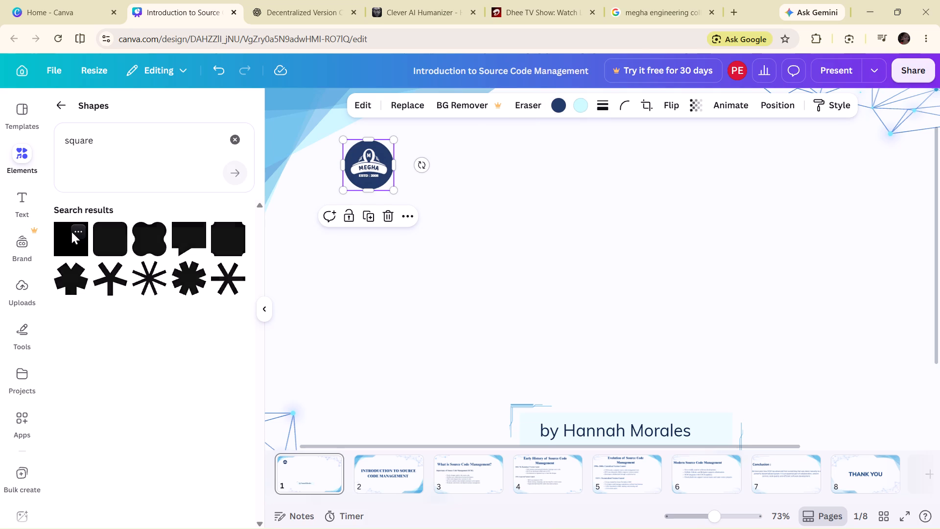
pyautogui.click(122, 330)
# Add the plain square from the shape results to the opening slide and place it beside the college badge.
pyautogui.click(60, 242)
pyautogui.moveTo(645, 309); pyautogui.dragTo(596, 276)
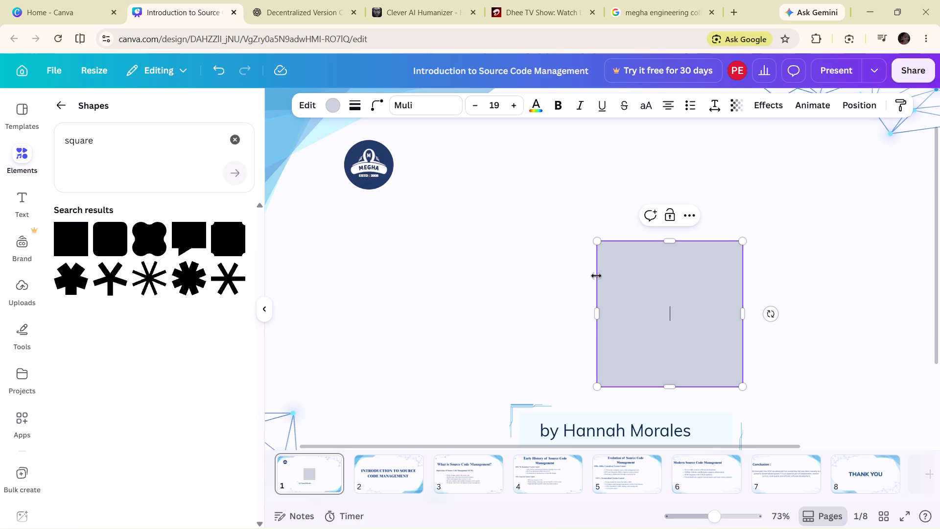
pyautogui.moveTo(596, 276); pyautogui.dragTo(674, 303)
pyautogui.moveTo(674, 303); pyautogui.dragTo(530, 236)
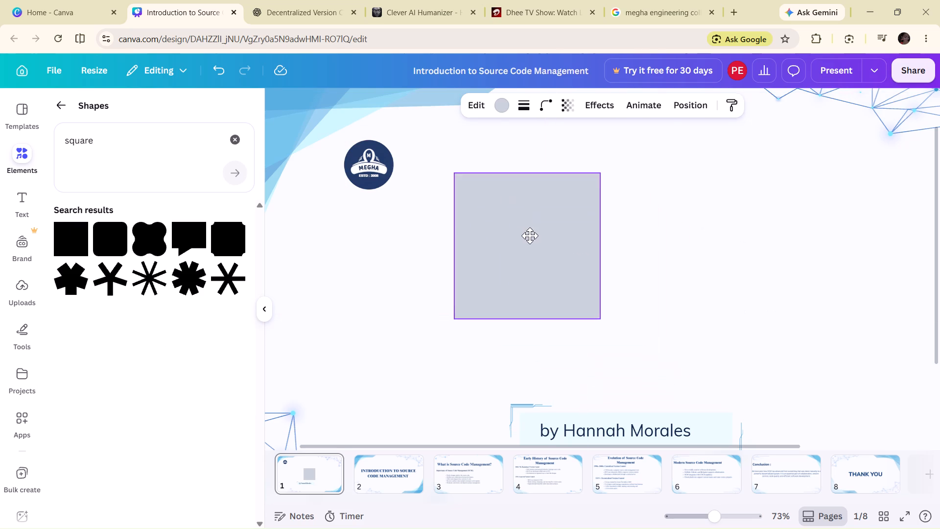
pyautogui.moveTo(530, 236); pyautogui.dragTo(528, 235)
# Fill the grey square with the dark navy already used in this design.
pyautogui.click(528, 235)
pyautogui.click(503, 102)
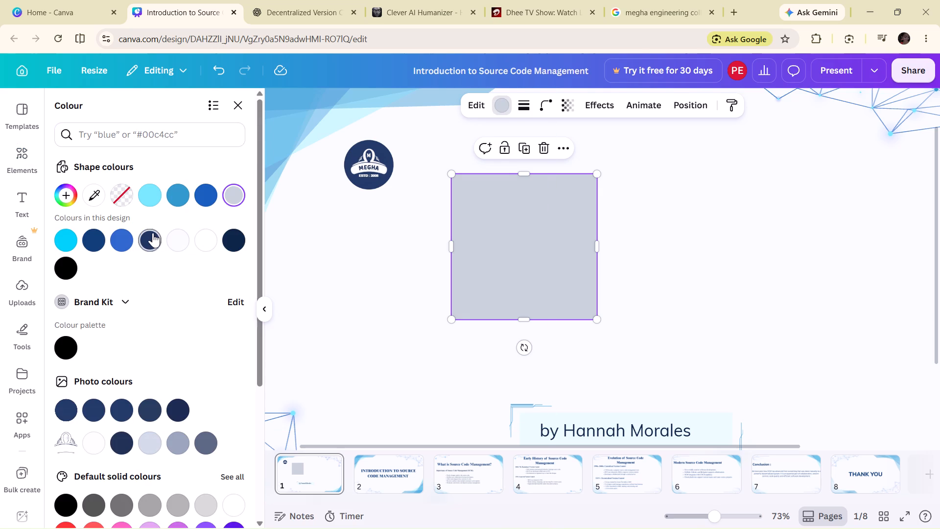
pyautogui.click(153, 236)
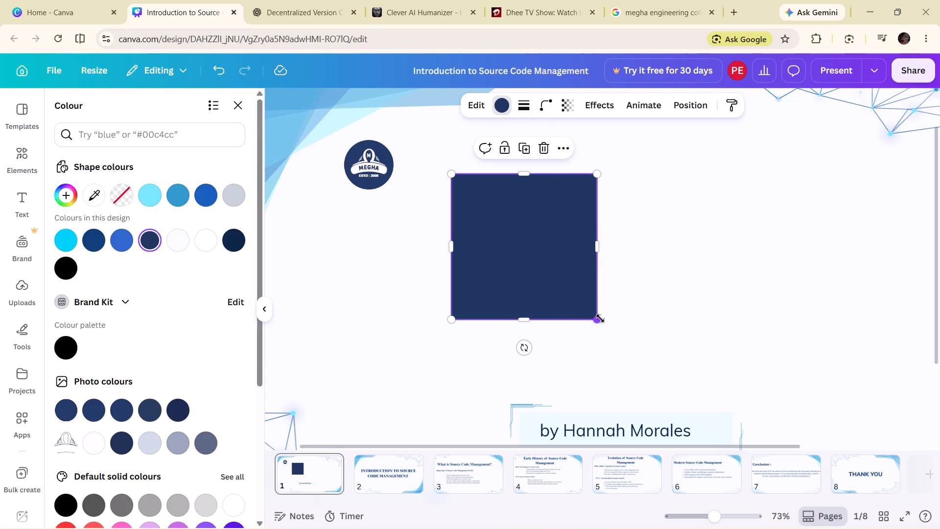
# Shrink the navy square to roughly the badge's size and place it over the college badge.
pyautogui.moveTo(596, 316); pyautogui.dragTo(516, 242)
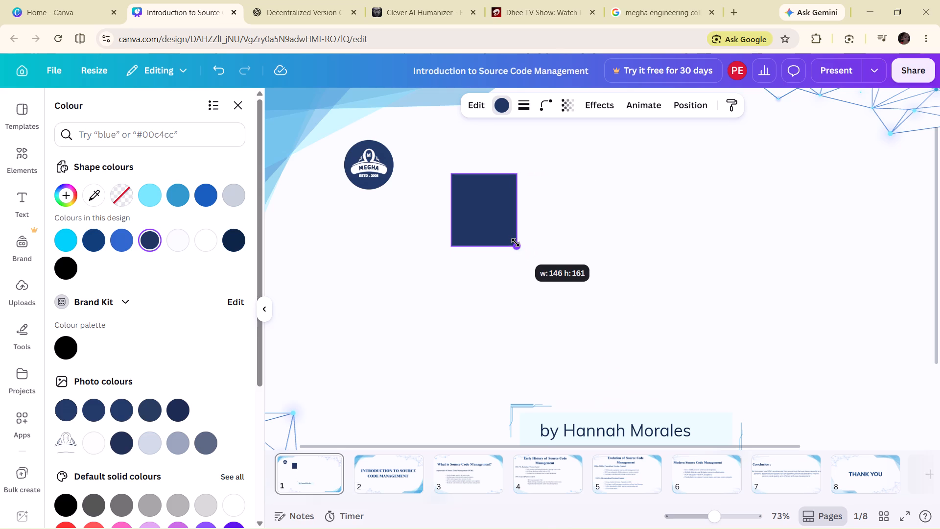
pyautogui.moveTo(516, 242); pyautogui.dragTo(496, 222)
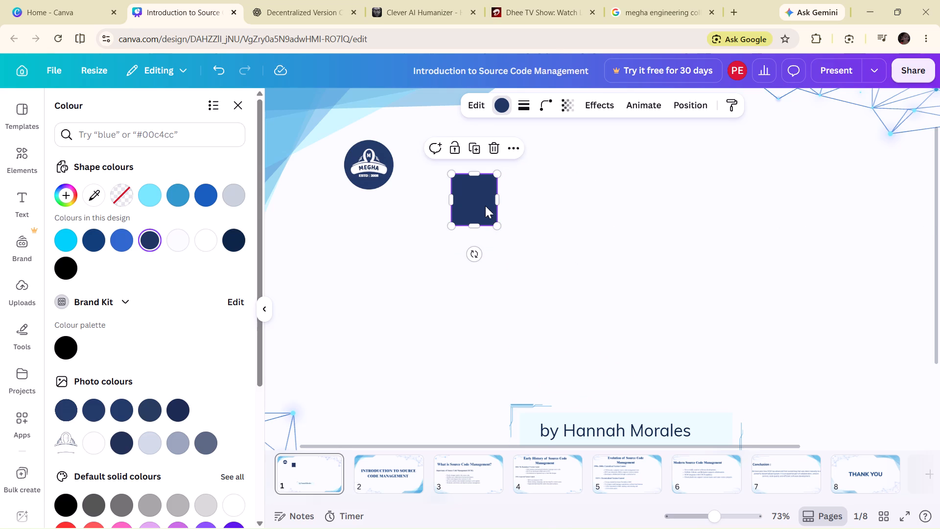
pyautogui.moveTo(485, 206); pyautogui.dragTo(377, 170)
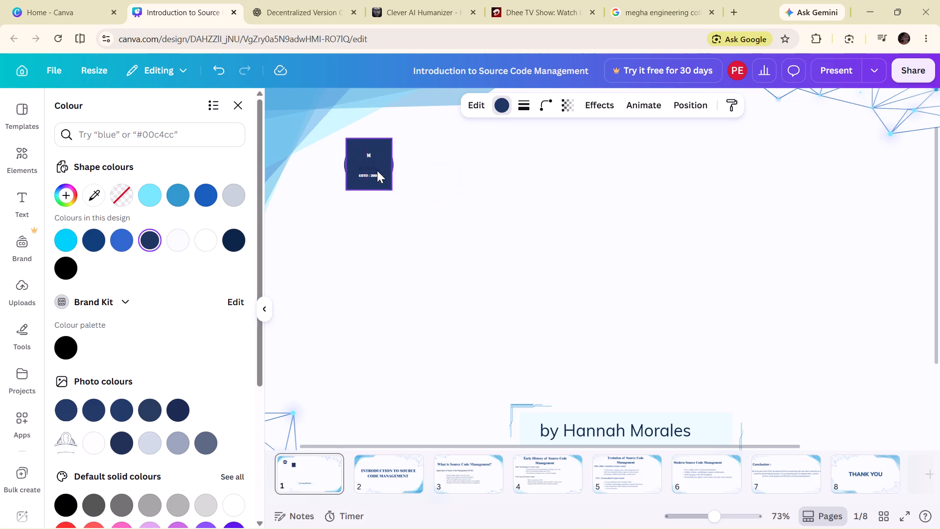
pyautogui.moveTo(377, 170); pyautogui.dragTo(379, 171)
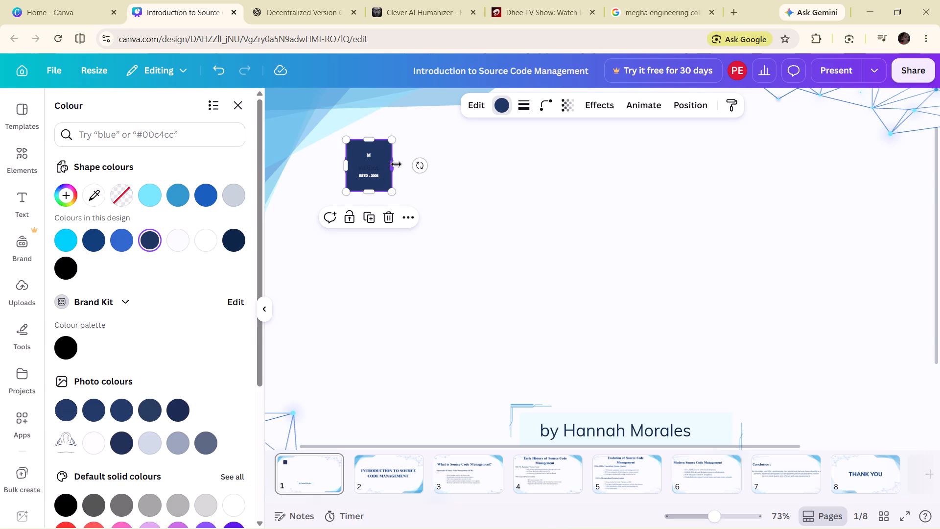
# Adjust the navy square's edges and position to cover the circular badge, about 118.7 by 111.6 px at X 226.3, Y 153.8.
pyautogui.moveTo(396, 164); pyautogui.dragTo(402, 163)
pyautogui.click(379, 158)
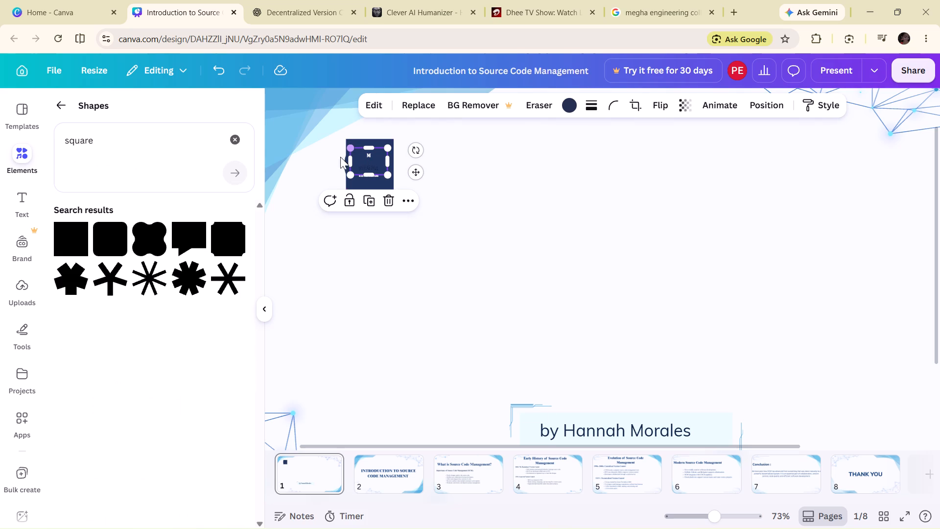
pyautogui.click(329, 189)
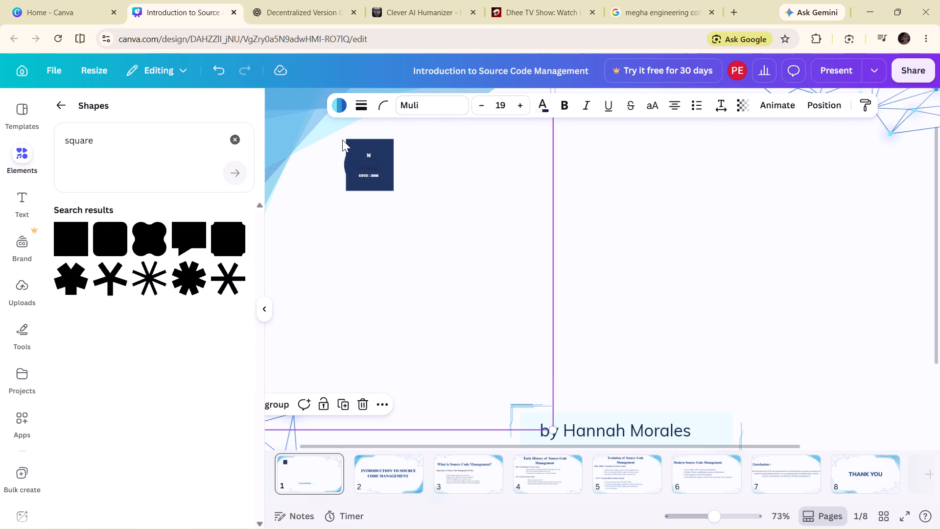
pyautogui.click(356, 144)
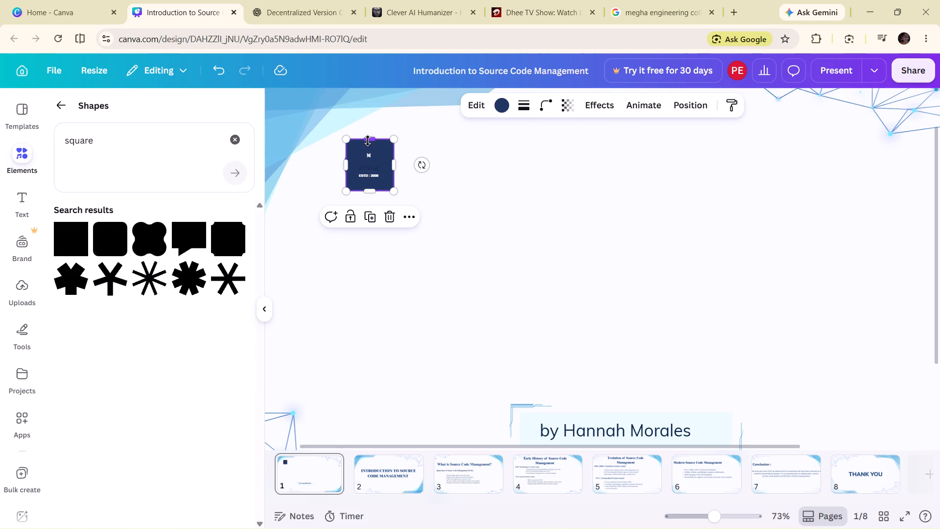
pyautogui.click(371, 140)
pyautogui.click(371, 144)
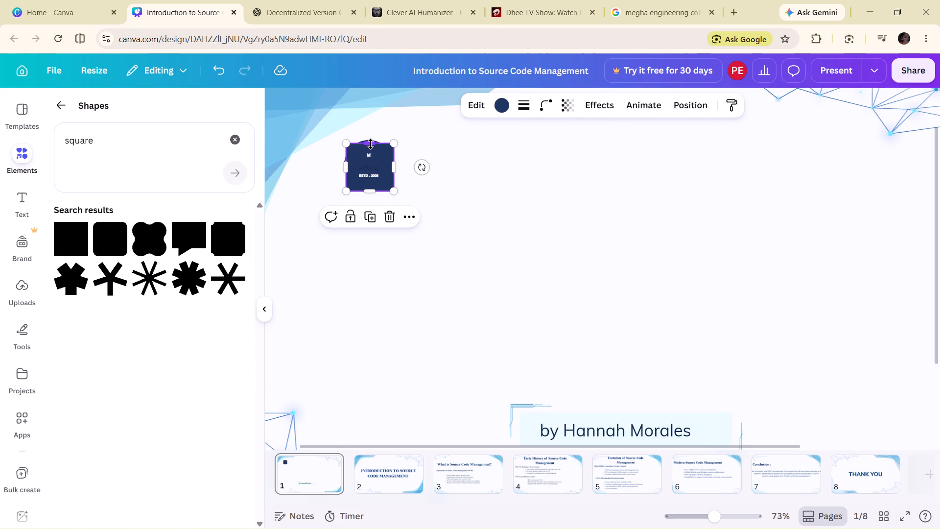
pyautogui.click(434, 188)
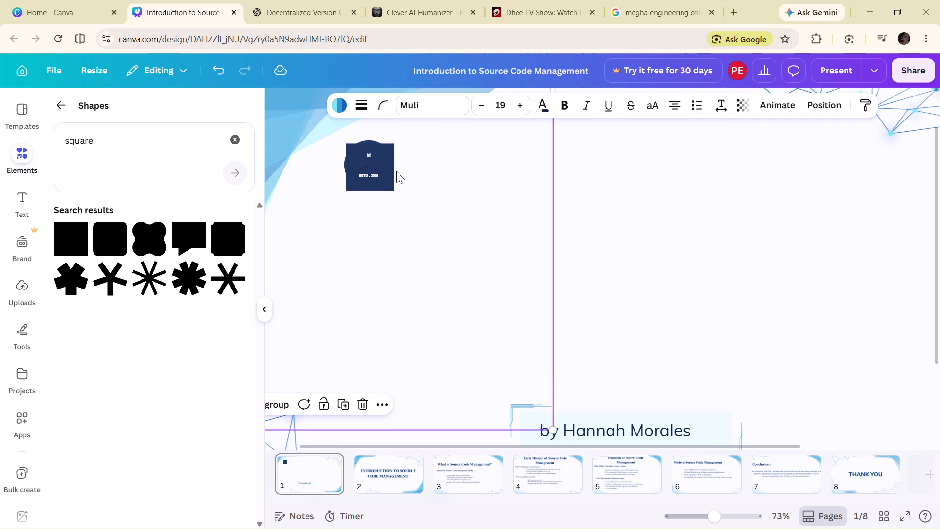
pyautogui.click(380, 168)
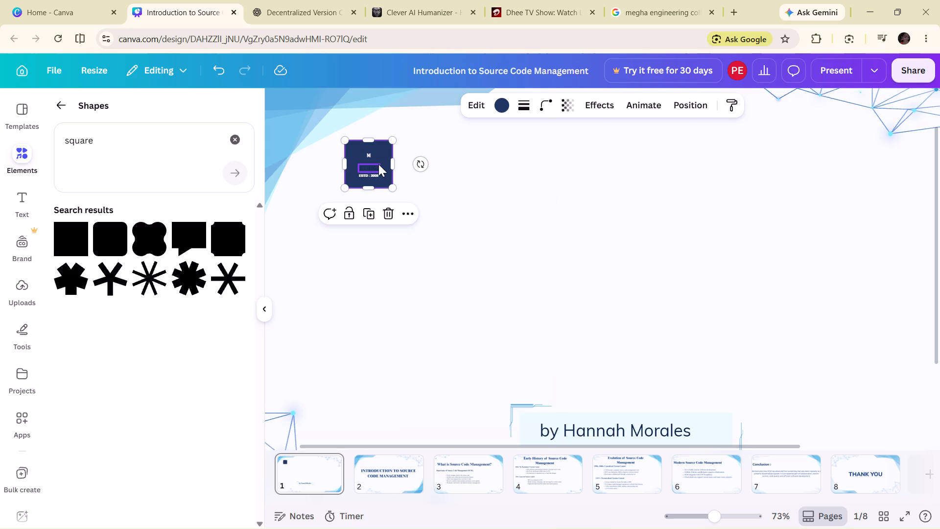
pyautogui.click(453, 197)
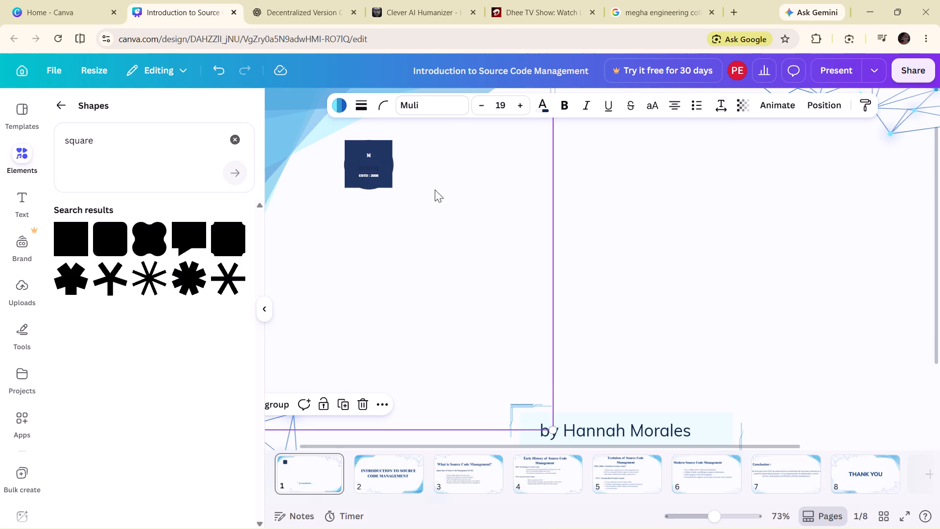
pyautogui.click(385, 184)
pyautogui.moveTo(389, 185); pyautogui.dragTo(394, 187)
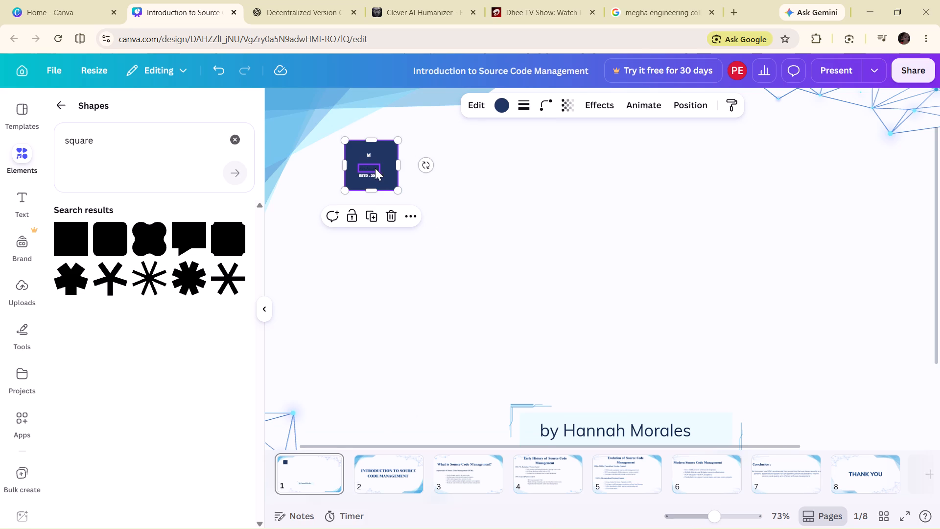
pyautogui.click(460, 216)
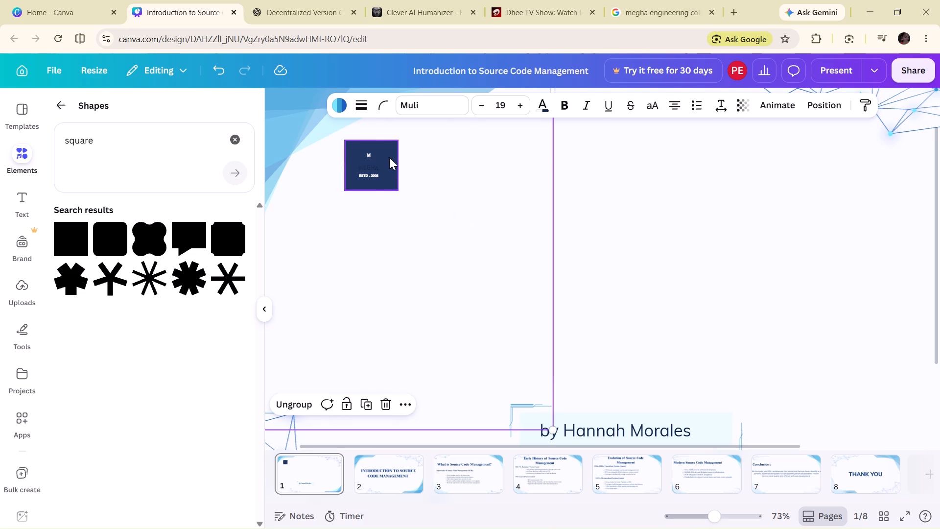
pyautogui.moveTo(389, 157); pyautogui.dragTo(384, 157)
pyautogui.click(384, 157)
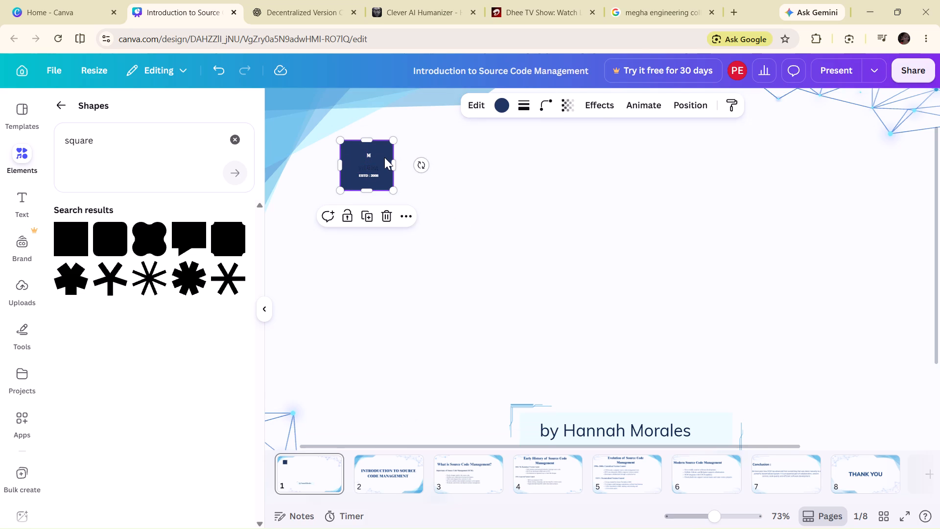
pyautogui.click(464, 185)
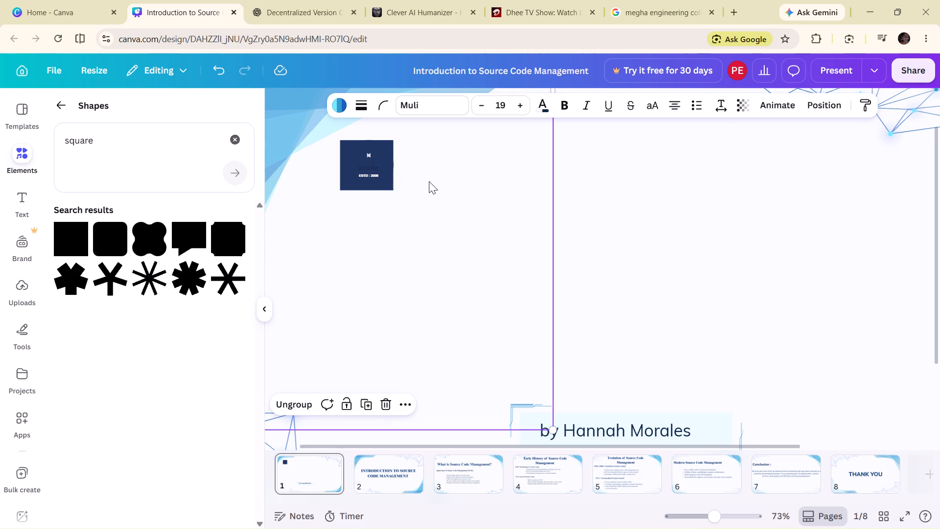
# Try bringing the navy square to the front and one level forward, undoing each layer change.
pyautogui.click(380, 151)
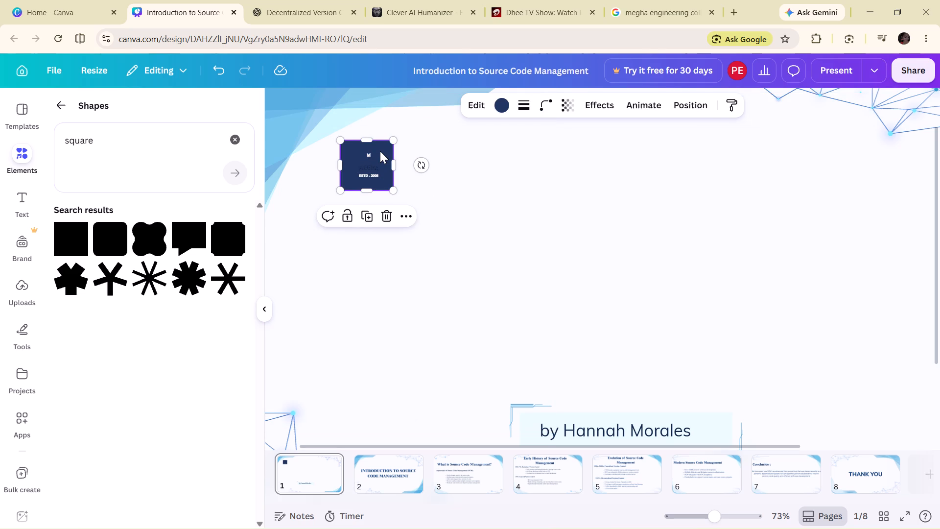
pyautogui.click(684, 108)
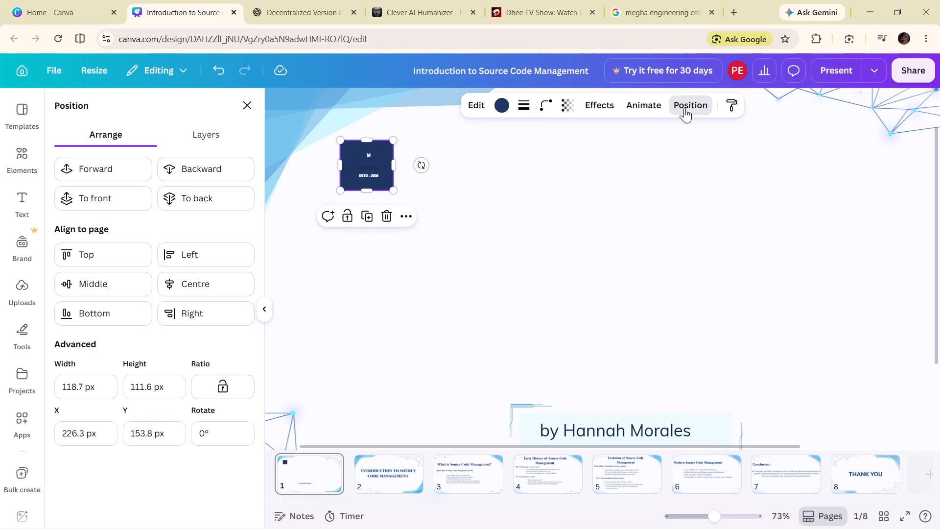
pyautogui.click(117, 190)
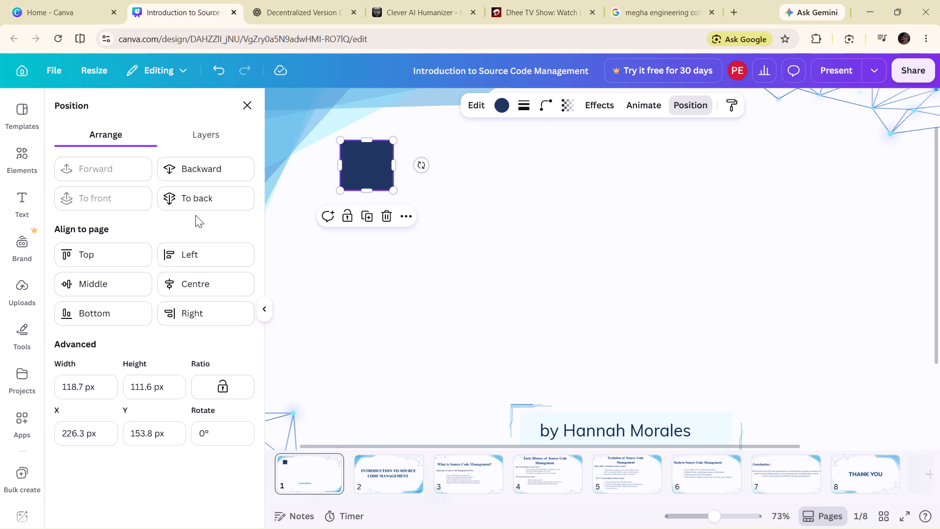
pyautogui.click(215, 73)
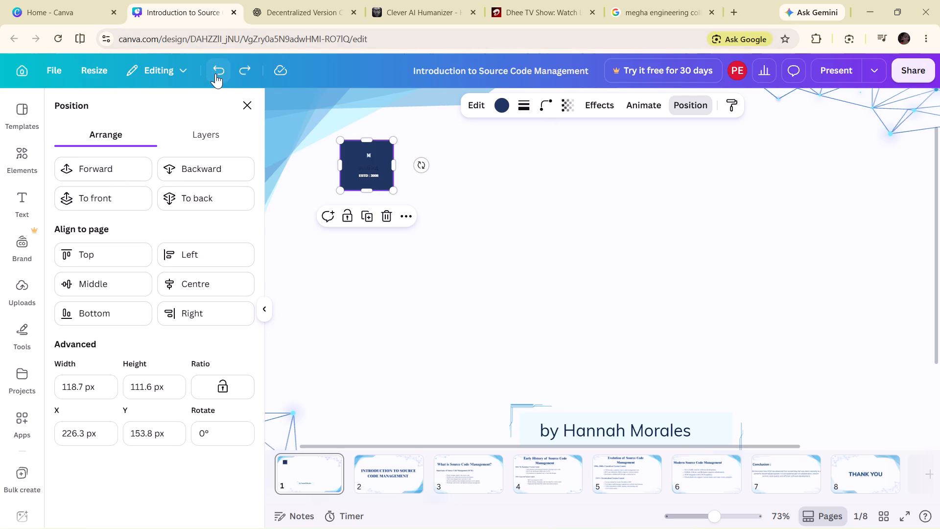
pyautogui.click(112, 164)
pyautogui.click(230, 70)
# Send the navy square to the back behind the badge and widen it to about 128.2 px.
pyautogui.click(214, 172)
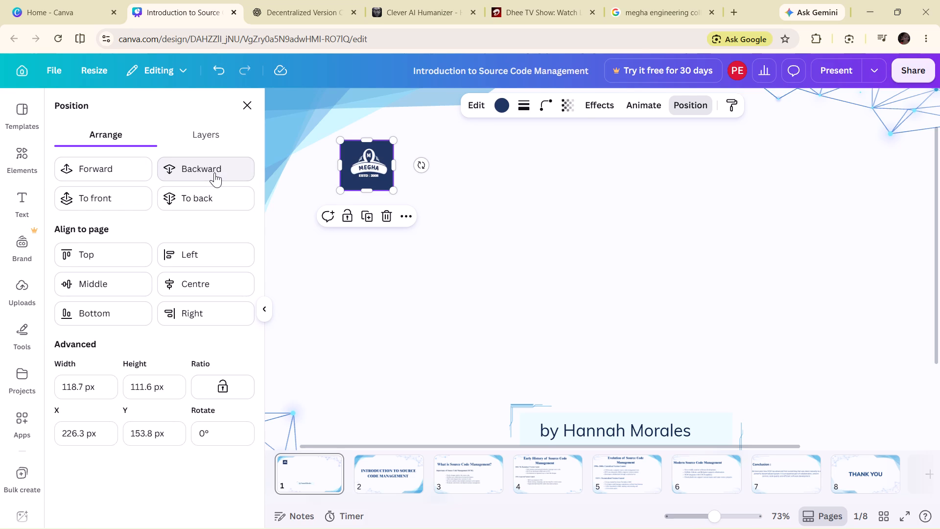
pyautogui.click(208, 191)
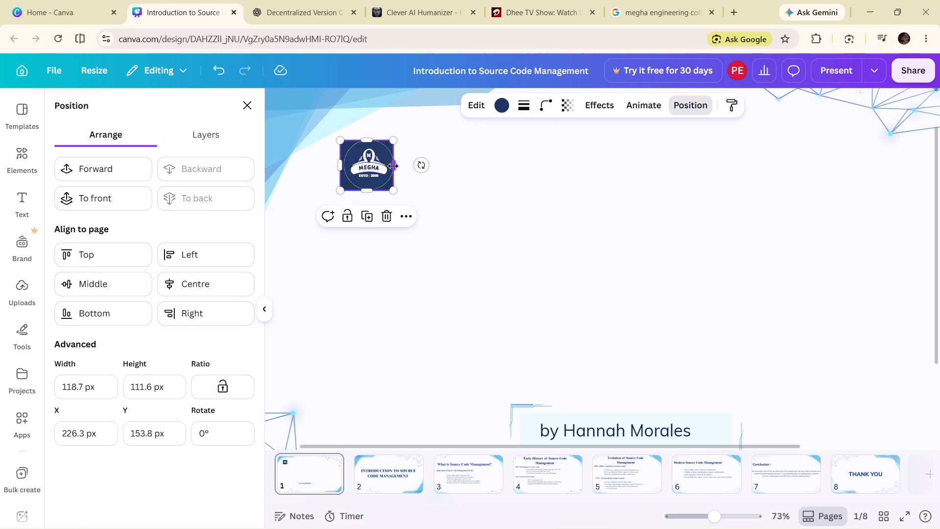
pyautogui.moveTo(393, 166); pyautogui.dragTo(398, 166)
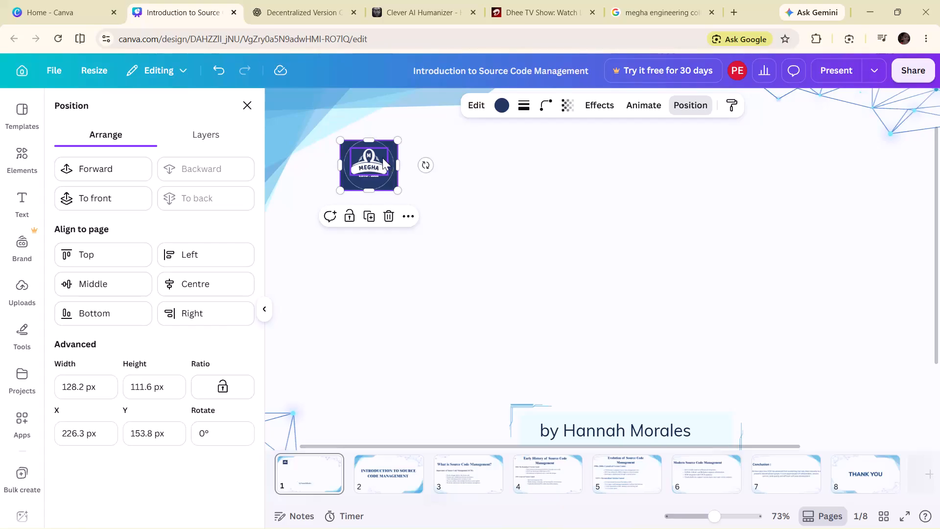
# Apply the third navy from the photo colours to the badge's circle and deselect it.
pyautogui.click(389, 167)
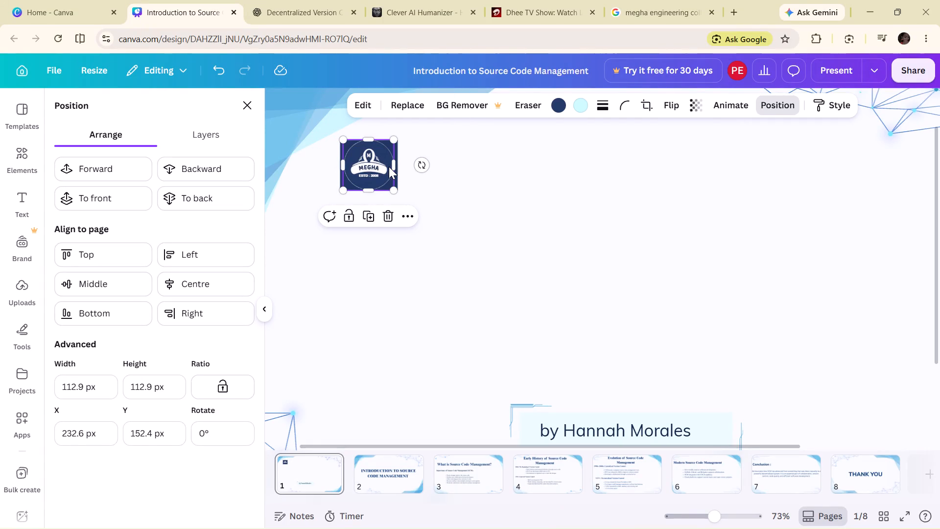
pyautogui.click(564, 104)
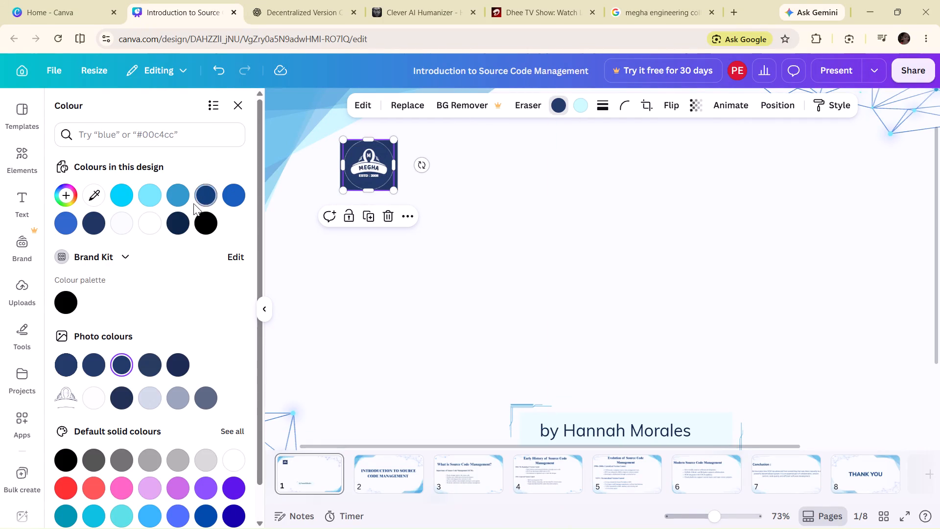
pyautogui.click(561, 106)
pyautogui.click(561, 106)
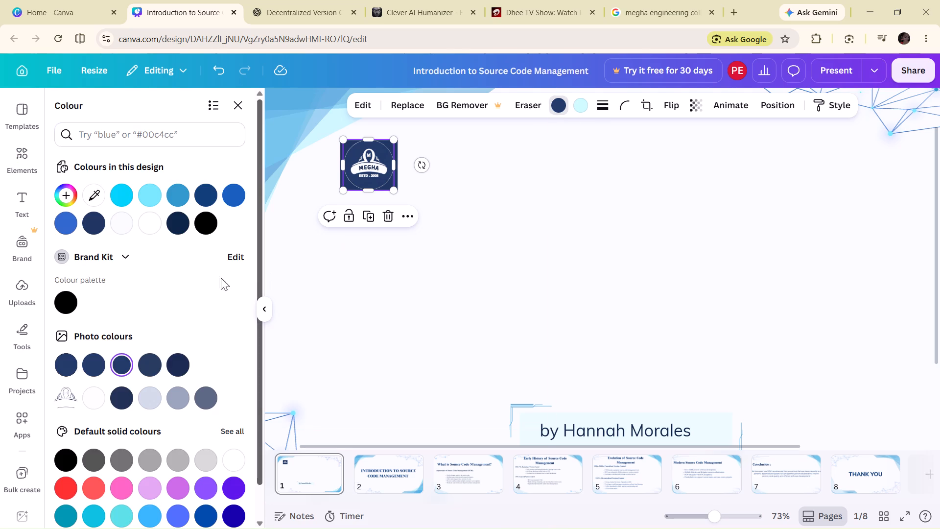
pyautogui.click(125, 365)
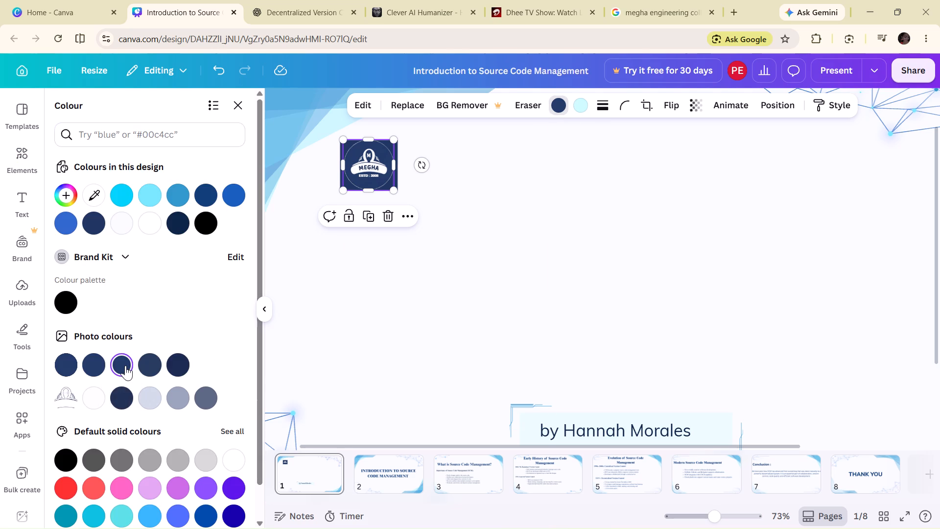
pyautogui.click(423, 201)
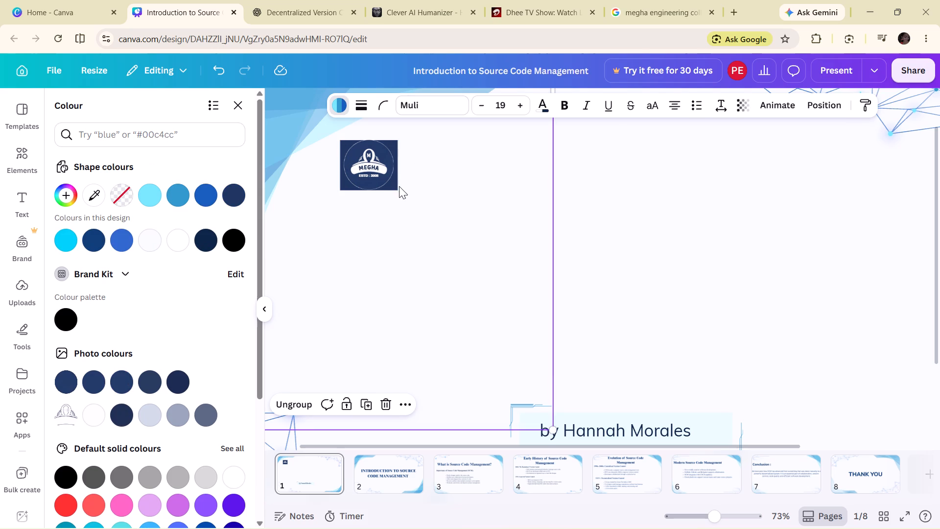
pyautogui.click(396, 186)
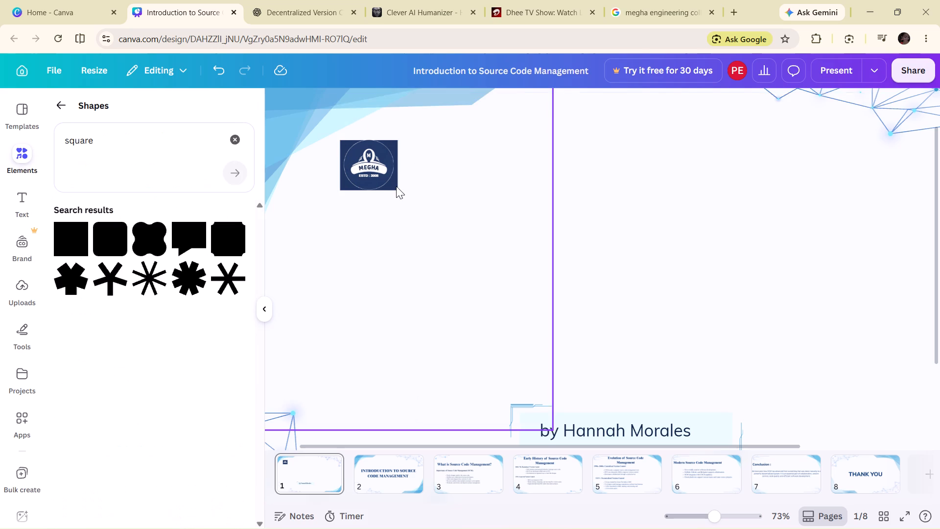
# Delete the circular outline badge from the MEGHA logo, keeping the navy square and the logo lettering.
pyautogui.click(396, 186)
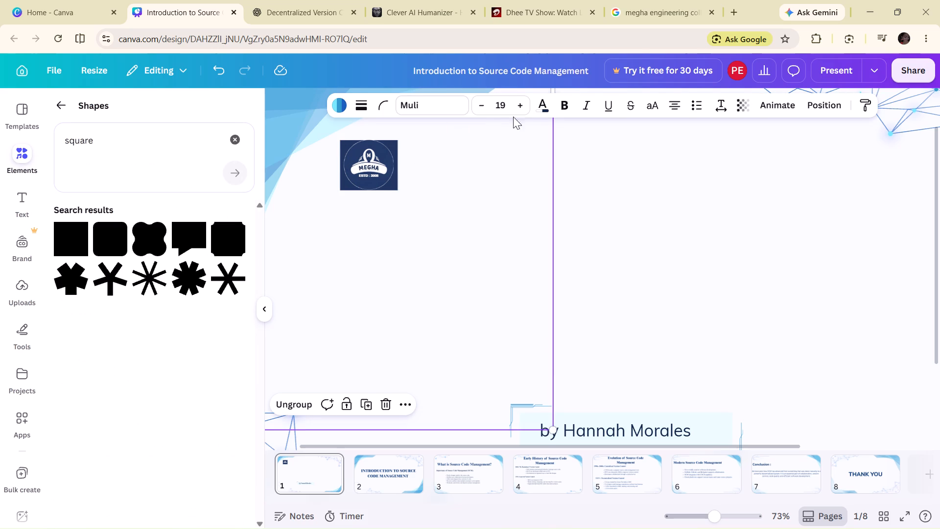
pyautogui.click(416, 195)
pyautogui.click(390, 154)
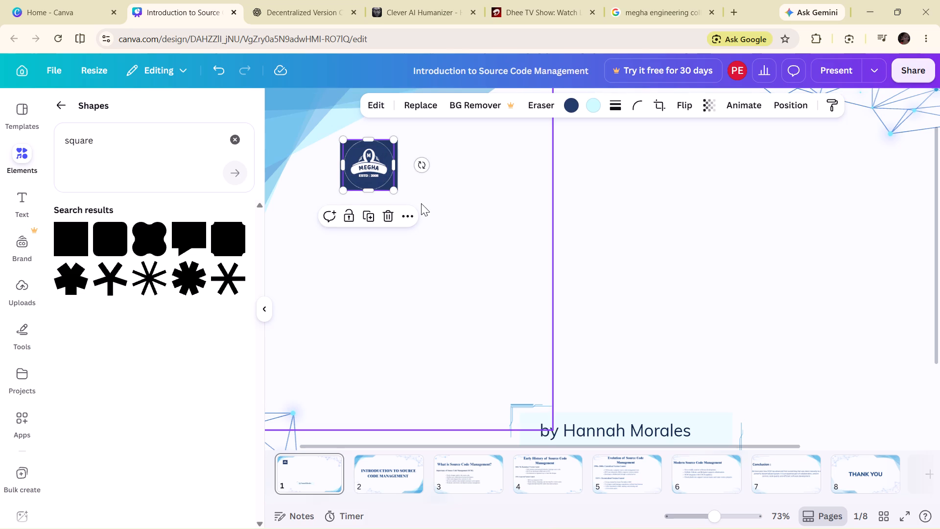
pyautogui.click(426, 210)
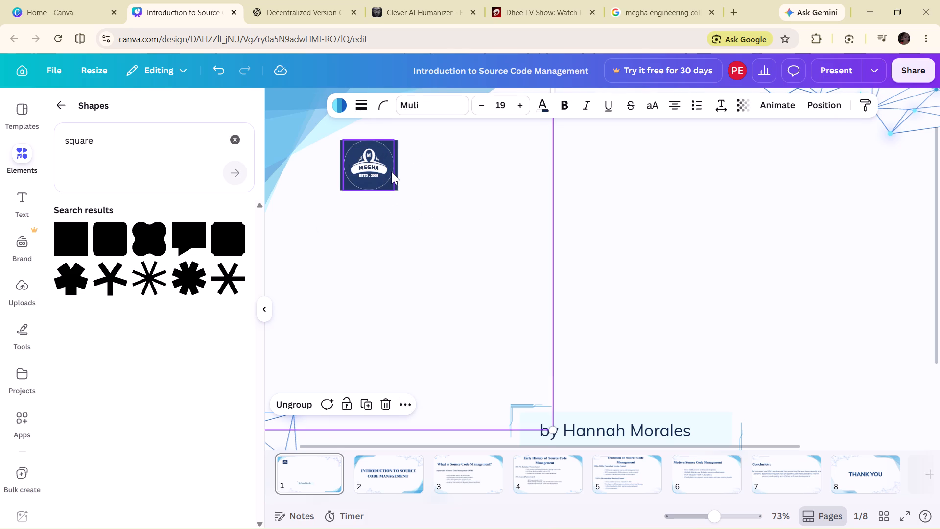
pyautogui.click(391, 172)
pyautogui.click(391, 172)
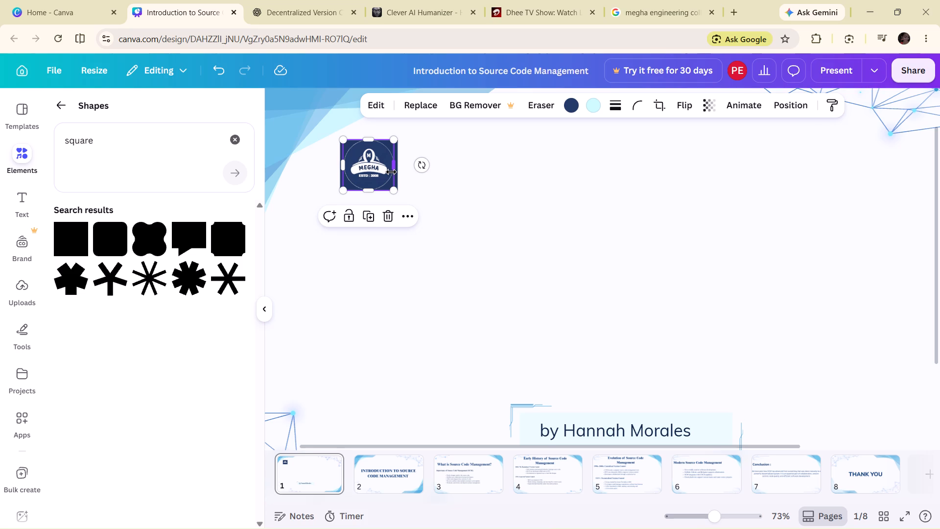
pyautogui.press('Delete')
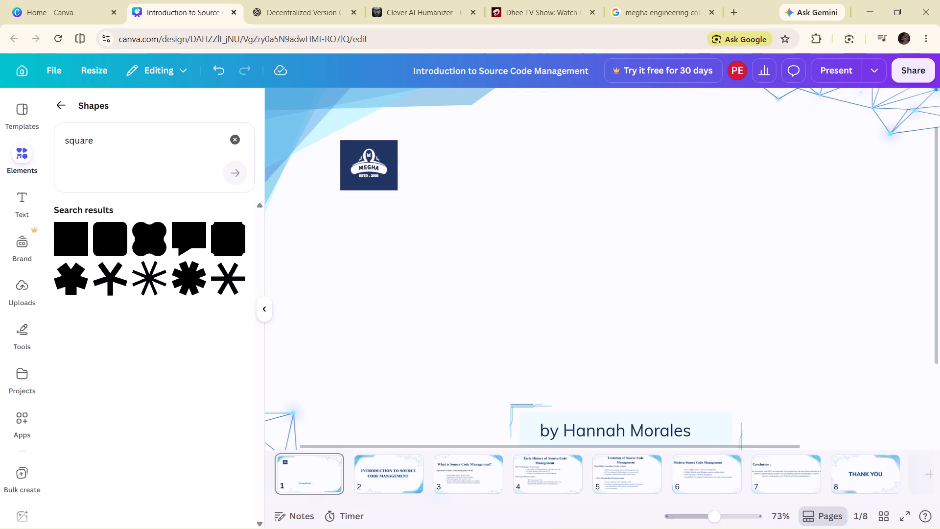
pyautogui.click(428, 203)
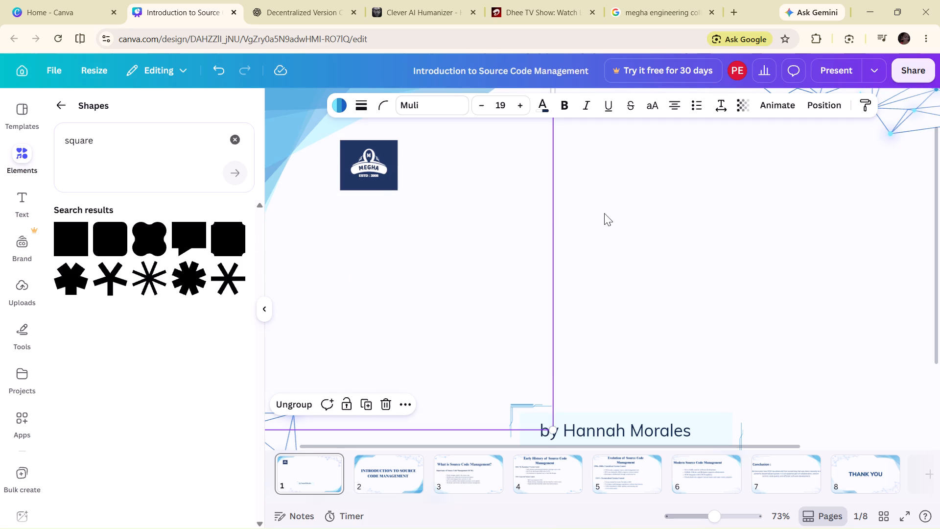
# Close the shape search and its side pane, and delete the blue polygon group from the opening slide's top-left corner.
pyautogui.click(62, 99)
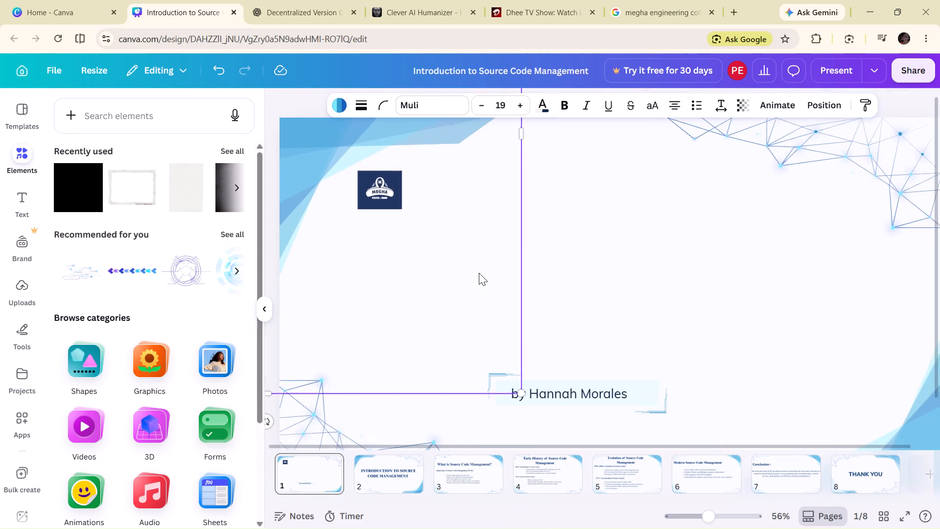
pyautogui.click(264, 307)
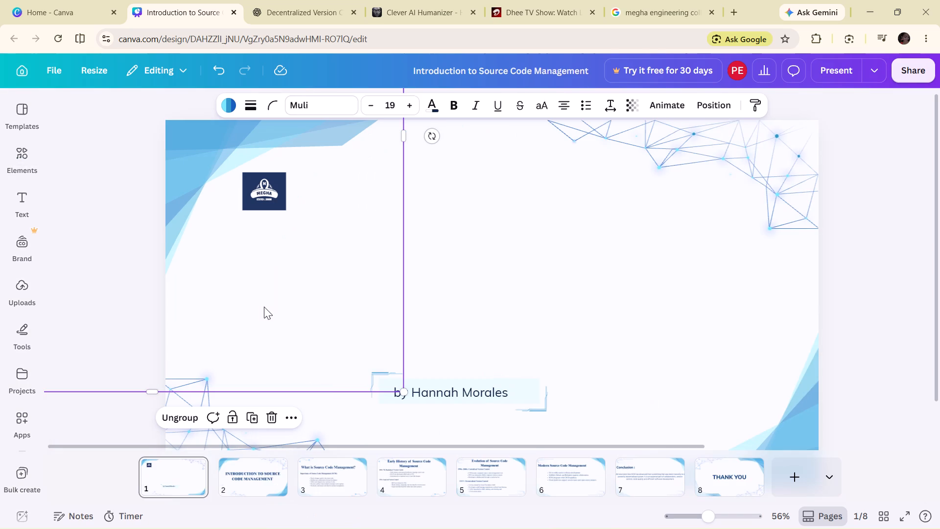
pyautogui.click(94, 288)
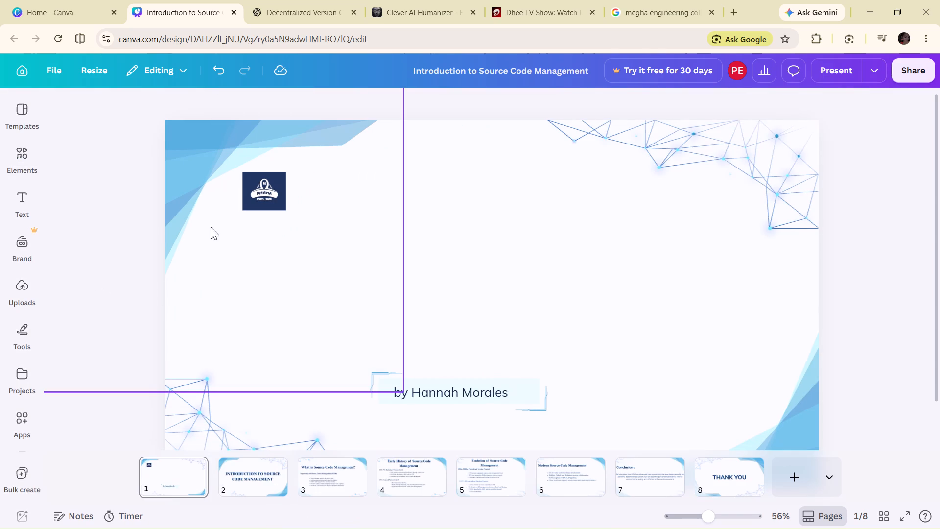
pyautogui.click(296, 216)
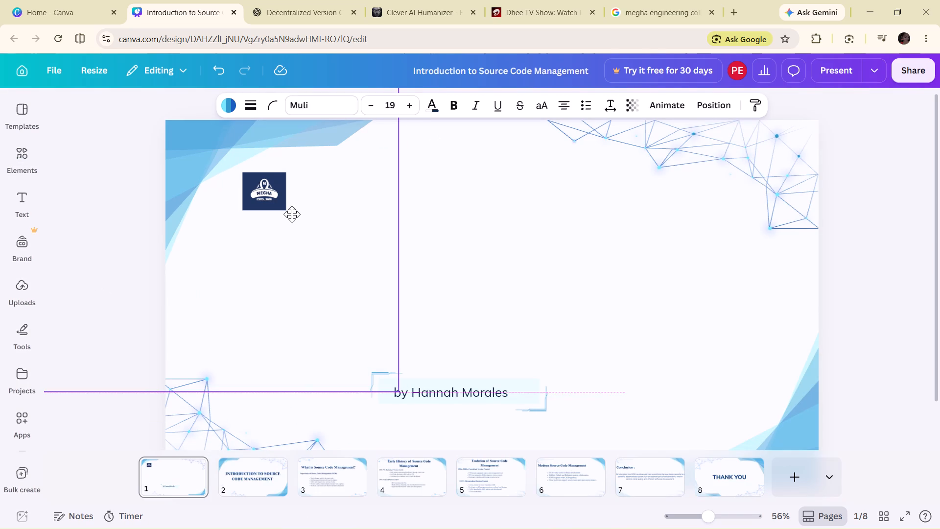
pyautogui.press('Delete')
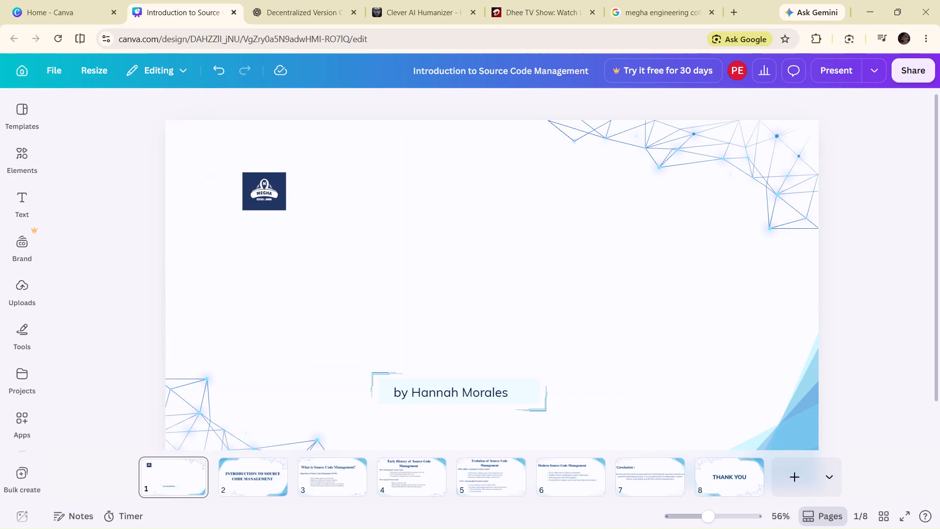
# Select the navy square and all the MEGHA logo pieces on the opening slide together.
pyautogui.moveTo(298, 225); pyautogui.dragTo(285, 209)
pyautogui.moveTo(285, 209); pyautogui.dragTo(241, 179)
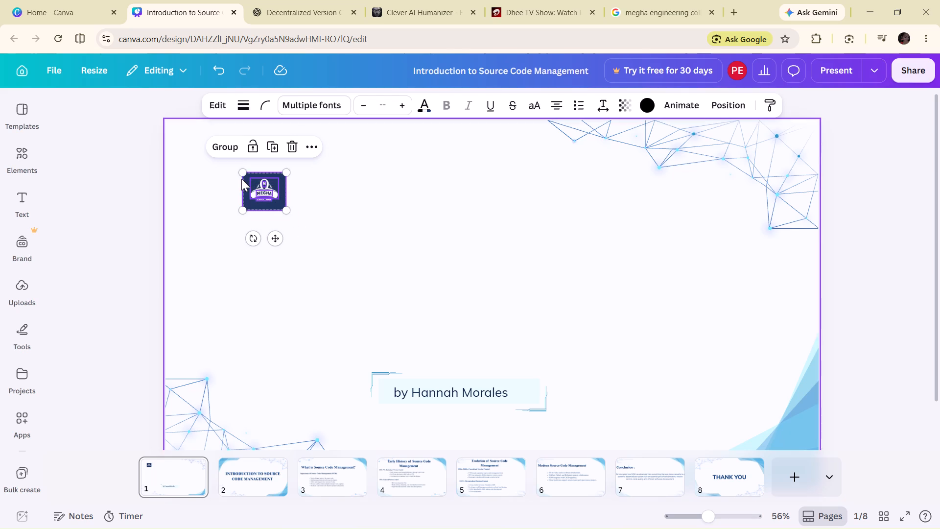
# Deselect the logo pieces, paste the blue polygon group back onto the opening slide's top-left corner, and deselect it.
pyautogui.click(235, 152)
pyautogui.click(90, 233)
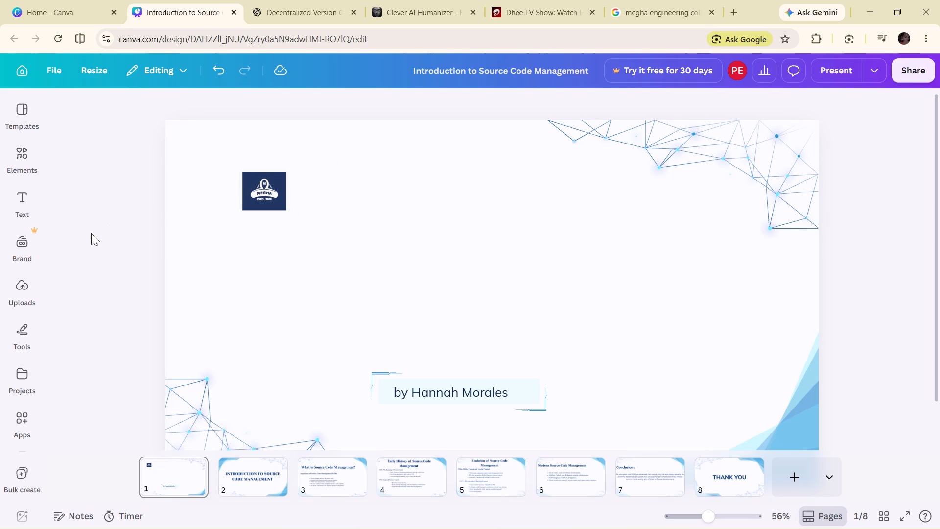
pyautogui.hotkey('ctrl', 'c')
pyautogui.hotkey('ctrl', 'v')
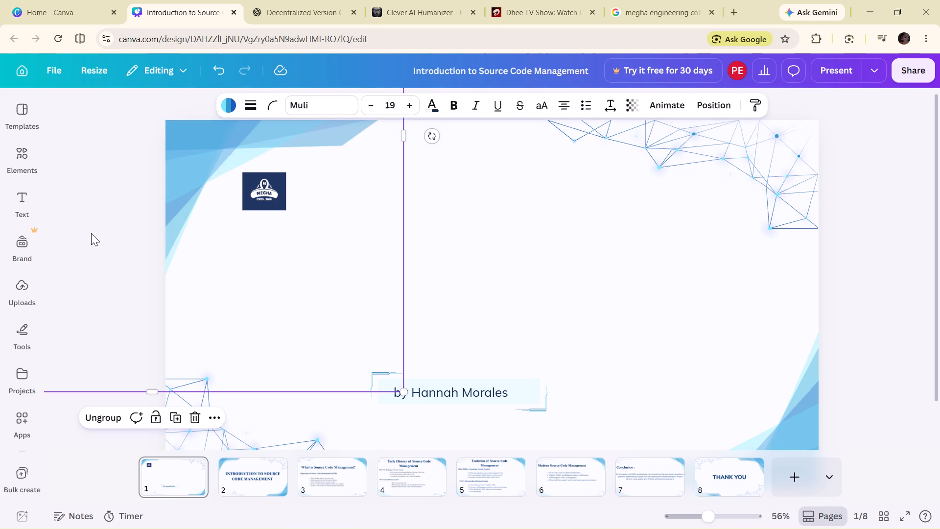
pyautogui.click(91, 233)
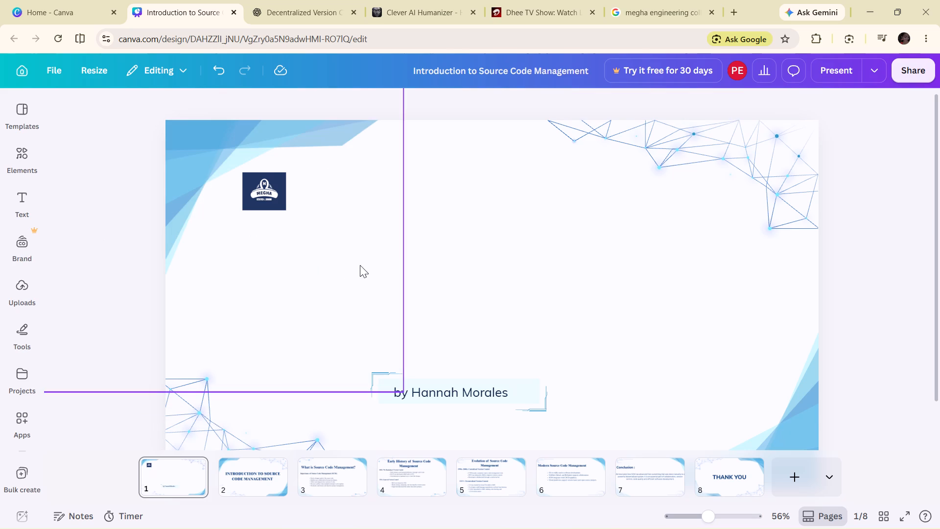
pyautogui.click(61, 293)
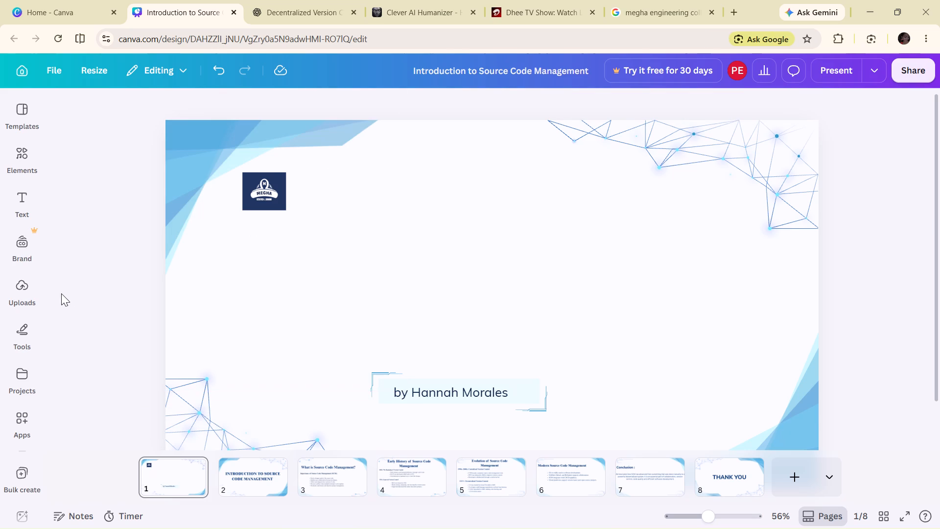
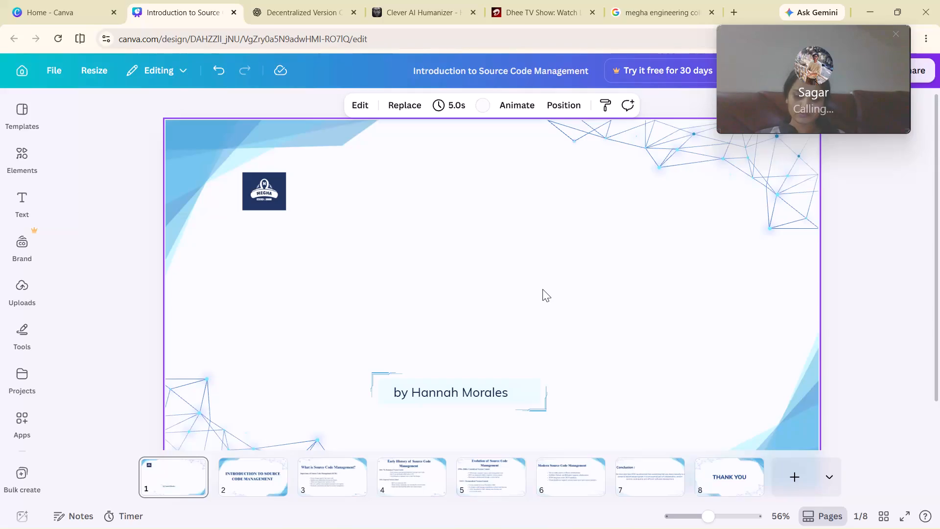
# Paste the copied Megha Institute title-page image onto the opening slide and move it slightly down, below the small MEGHA logo.
pyautogui.hotkey('ctrl', 'v')
pyautogui.moveTo(548, 279); pyautogui.dragTo(557, 324)
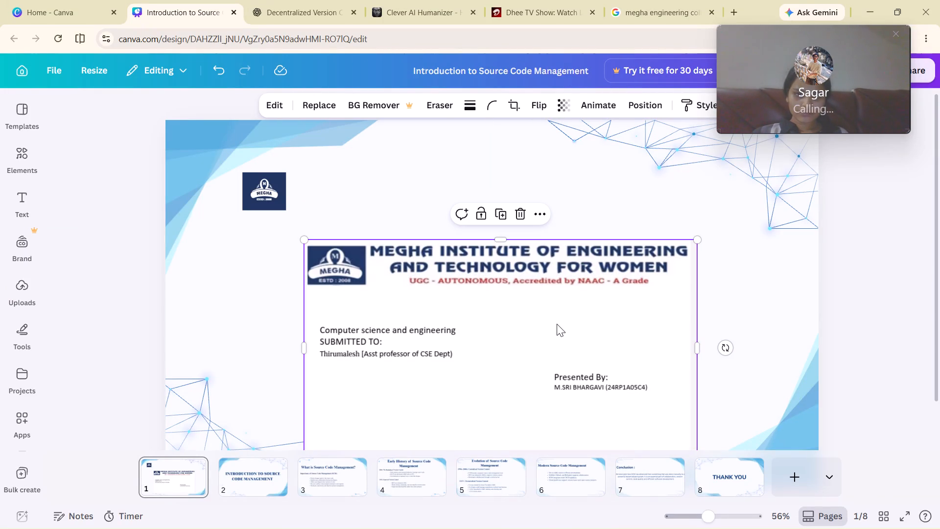
pyautogui.click(125, 334)
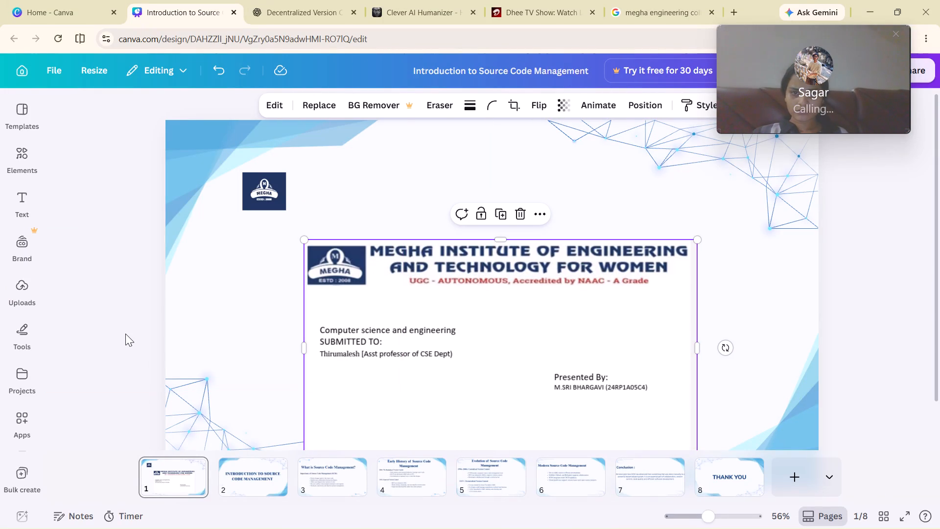
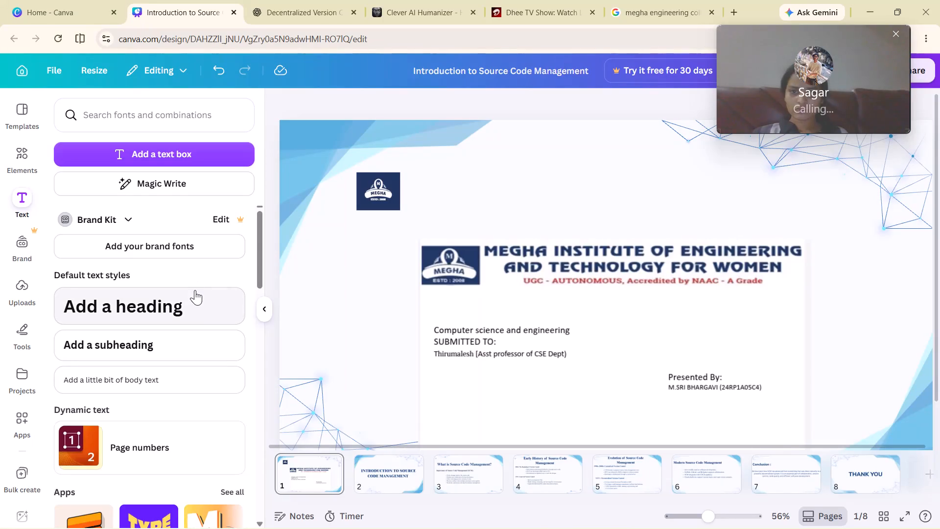
# Add a heading text box to the opening slide and enter MEGHA in it.
pyautogui.click(194, 292)
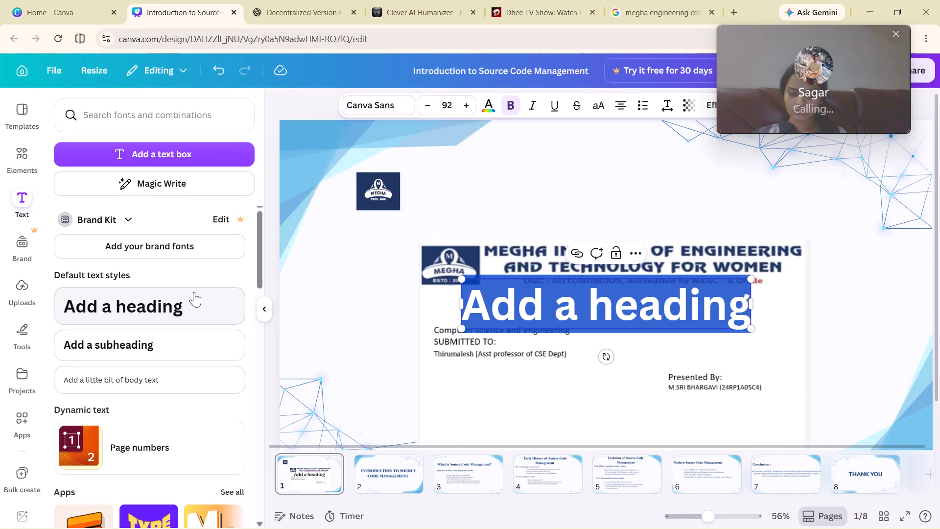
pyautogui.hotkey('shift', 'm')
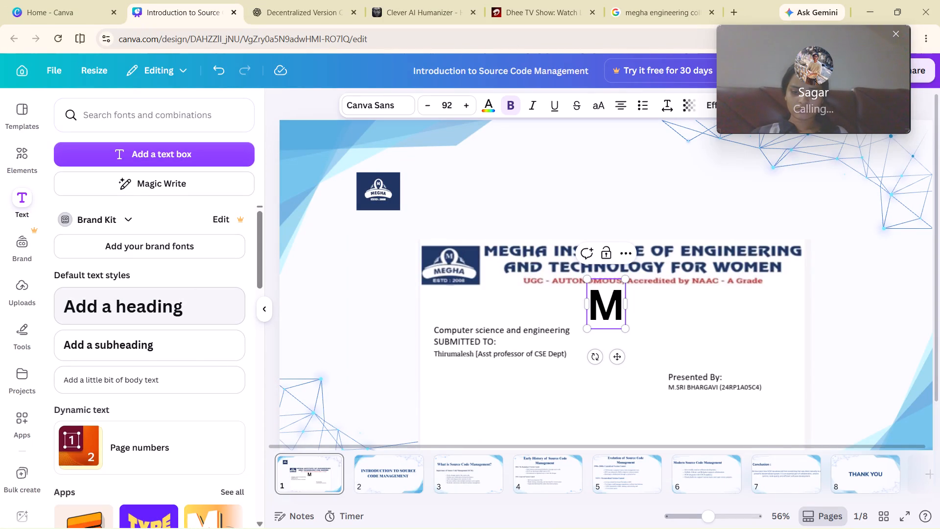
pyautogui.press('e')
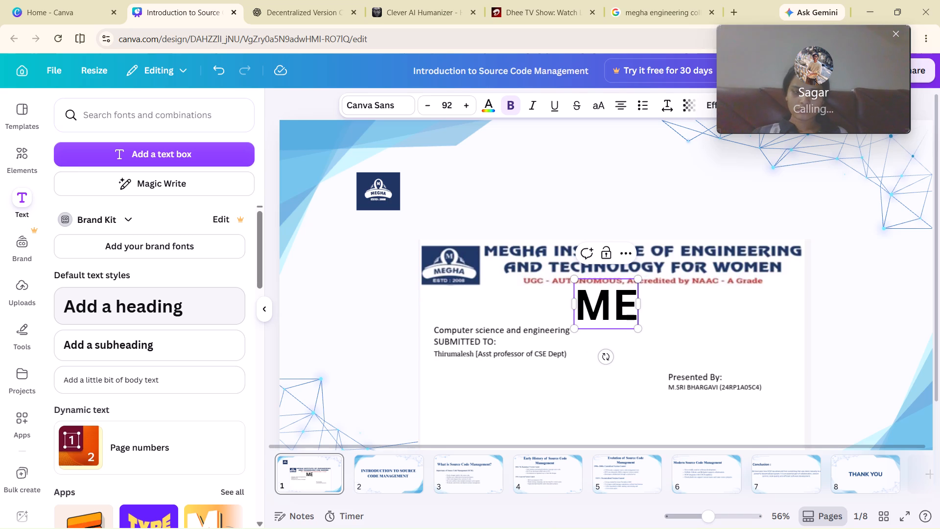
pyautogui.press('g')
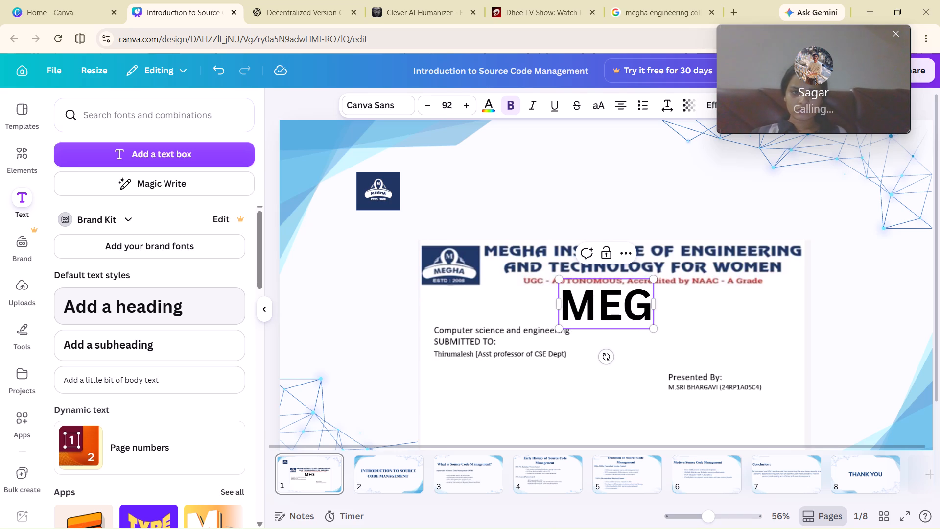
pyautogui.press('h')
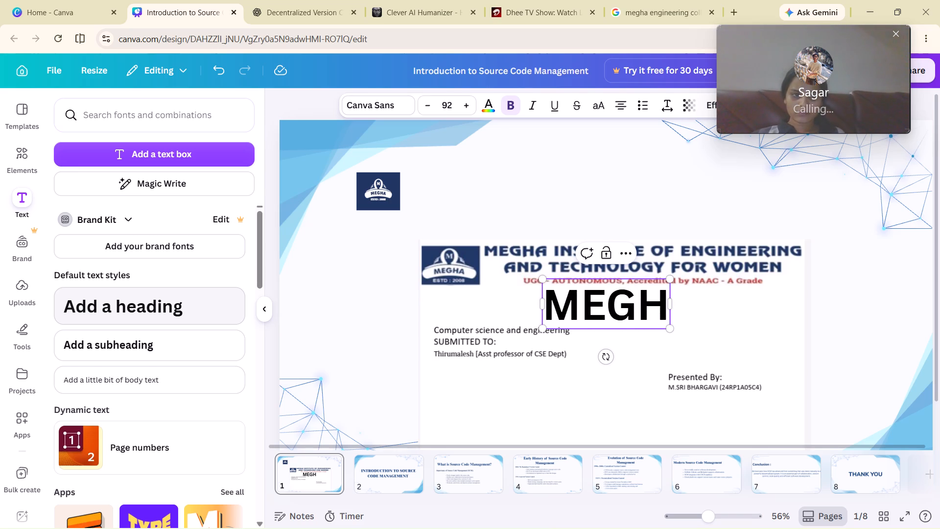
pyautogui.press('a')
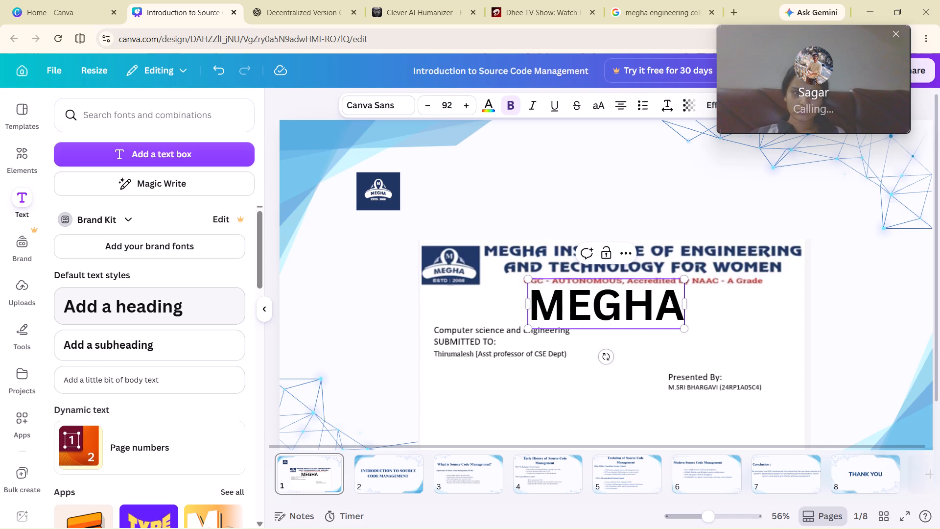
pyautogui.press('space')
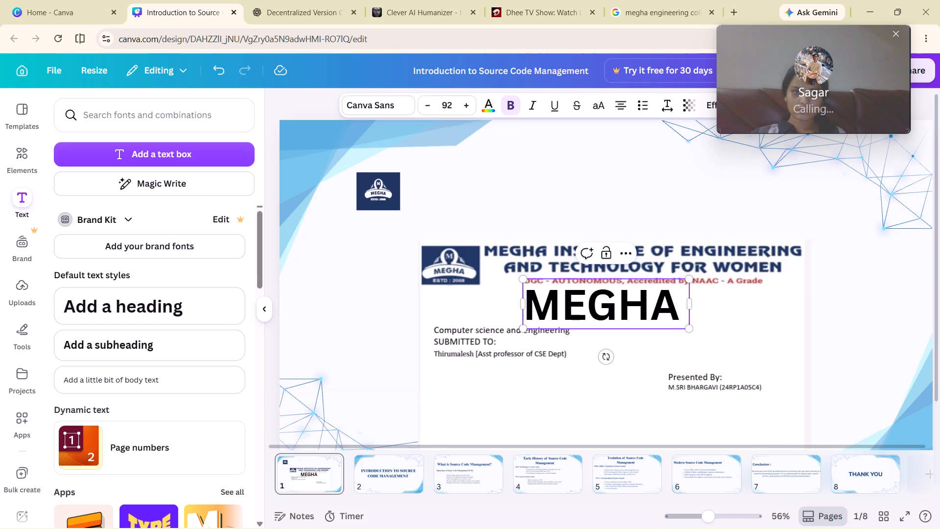
# Reduce the MEGHA heading's font size to 74.
pyautogui.tripleClick(424, 108)
pyautogui.tripleClick(424, 108)
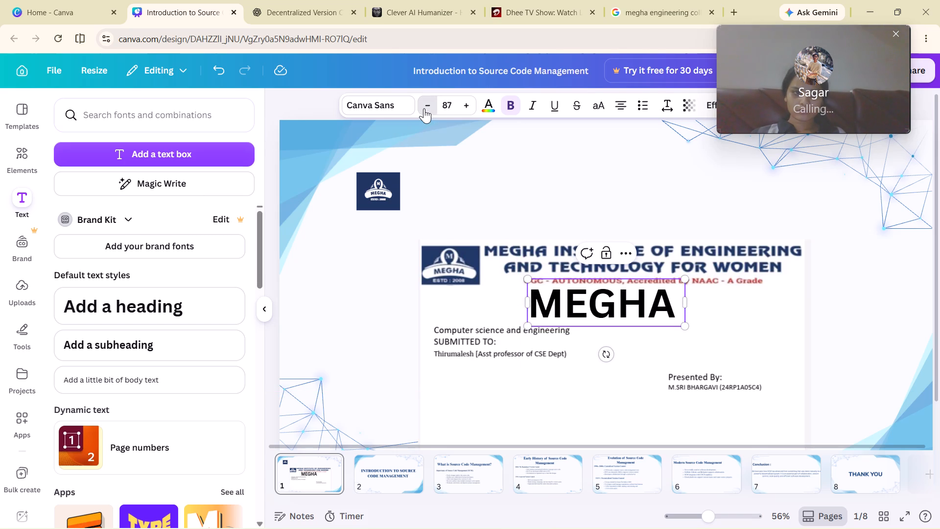
pyautogui.tripleClick(424, 108)
pyautogui.tripleClick(424, 108)
pyautogui.tripleClick(424, 108)
pyautogui.tripleClick(424, 108)
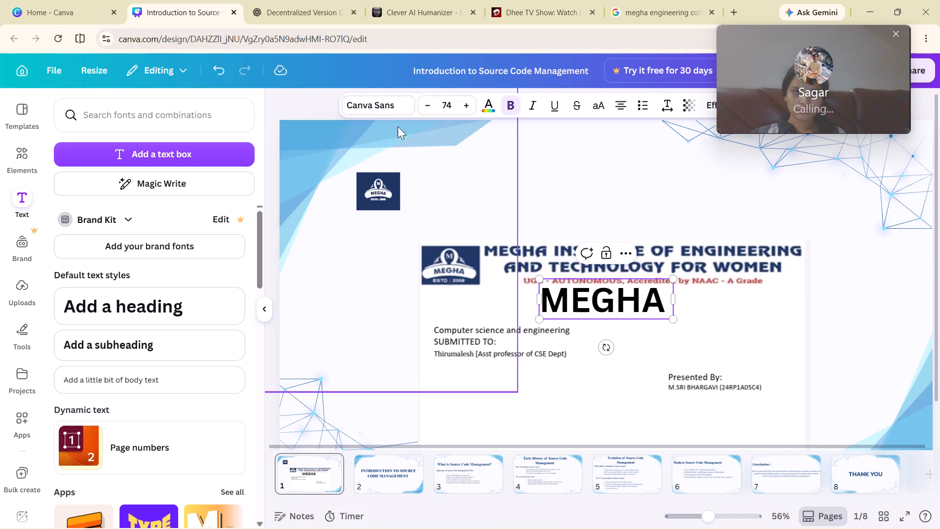
pyautogui.click(389, 112)
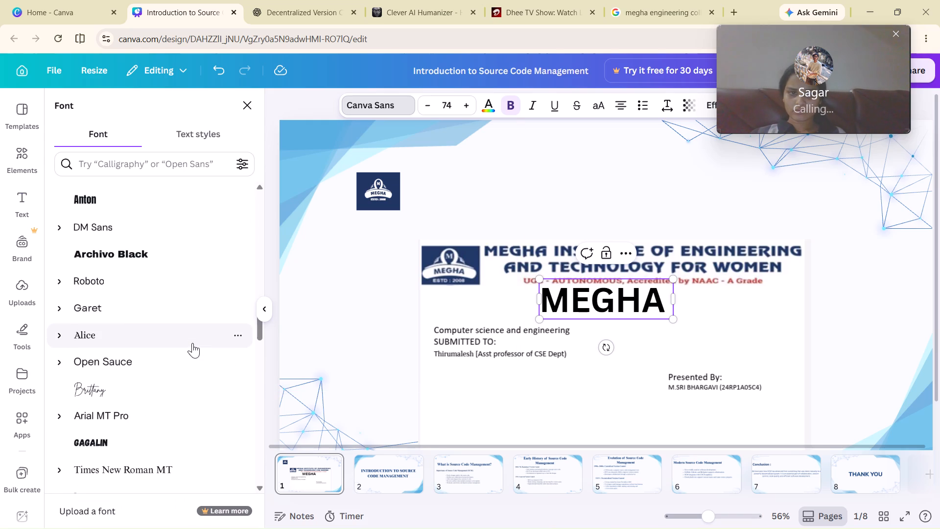
pyautogui.scroll(-2, 192, 343)
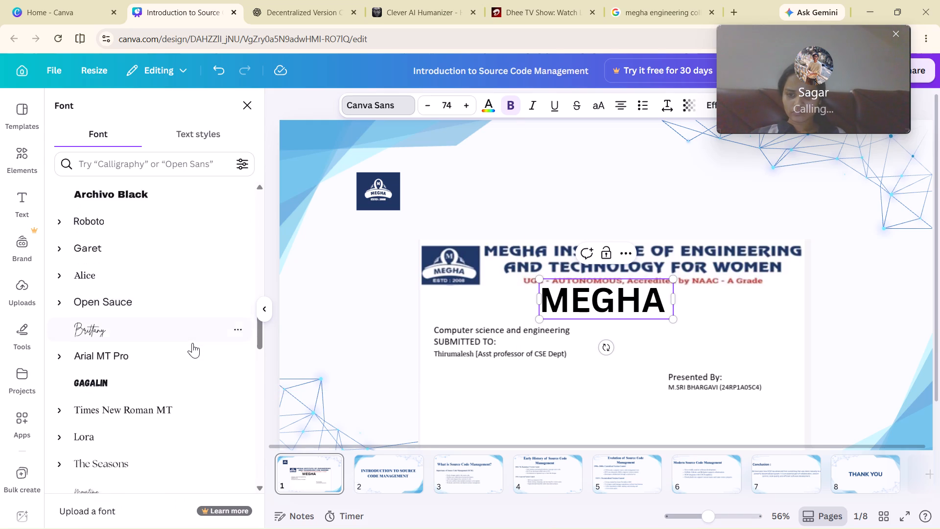
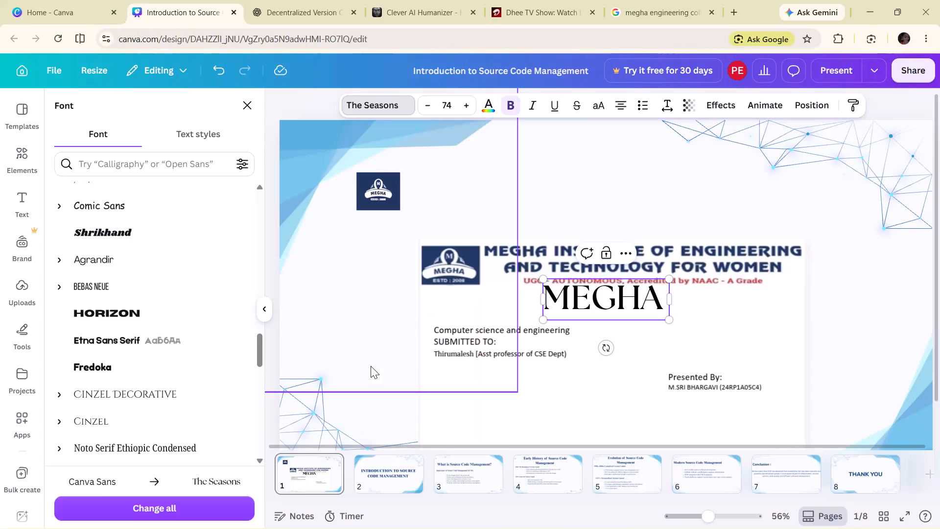
# Browse the font list for a typeface matching the banner lettering for the MEGHA text heading.
pyautogui.scroll(-4, 187, 362)
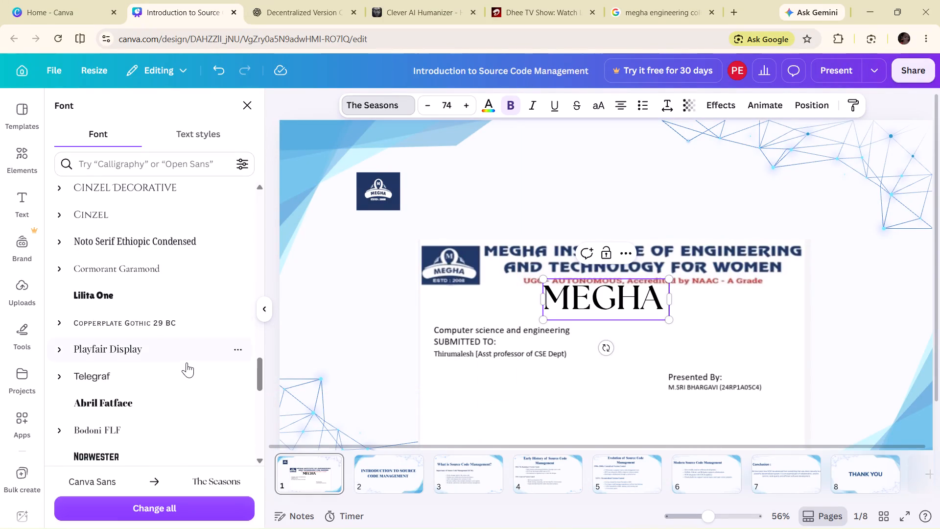
pyautogui.scroll(-3, 187, 362)
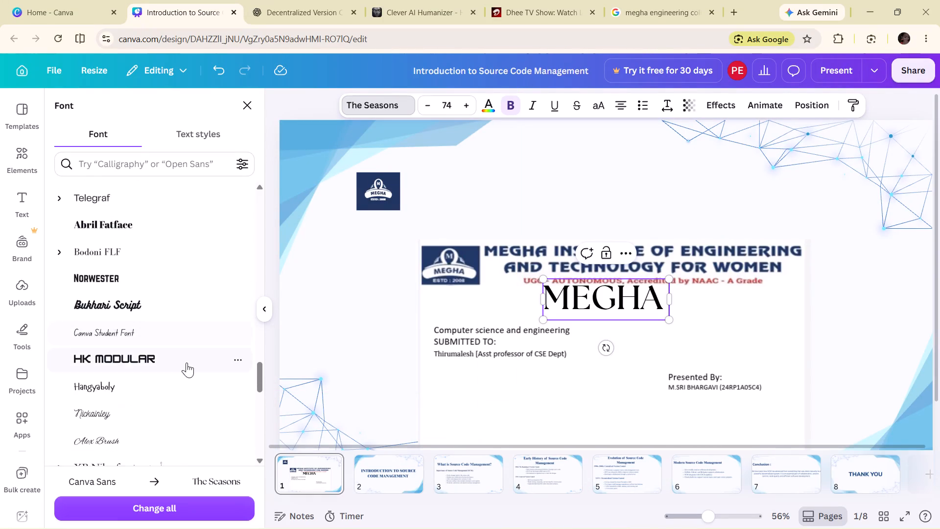
pyautogui.scroll(-4, 187, 362)
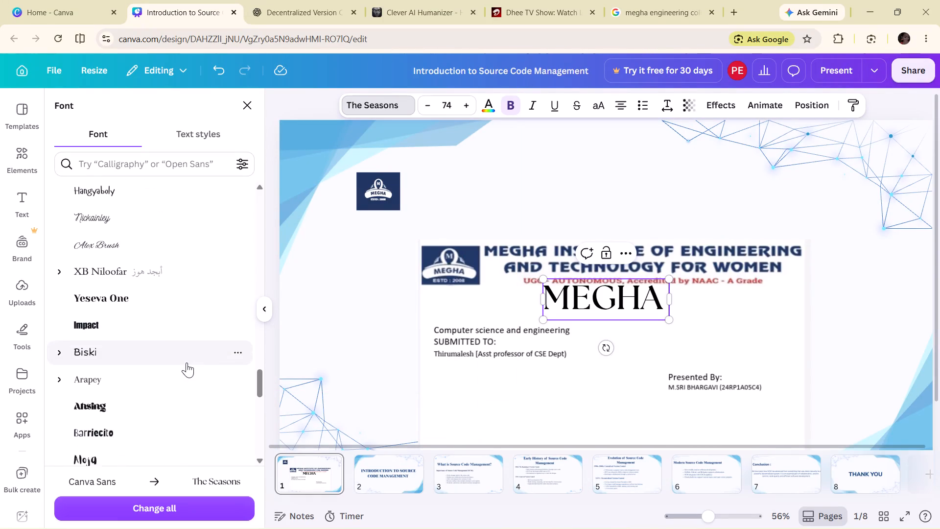
pyautogui.scroll(-3, 187, 362)
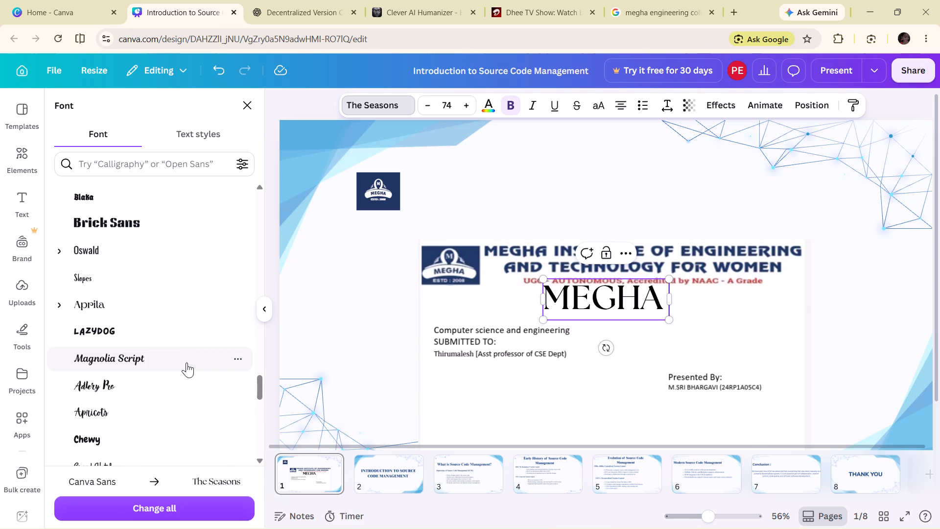
# Look through the font list for a typeface suited to the large MEGHA text on the opening slide.
pyautogui.scroll(-5, 187, 362)
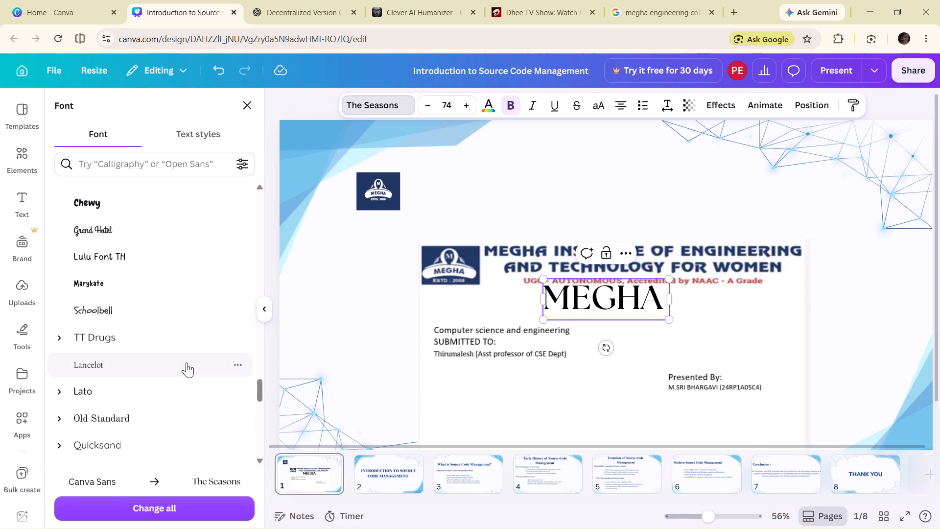
pyautogui.scroll(-2, 187, 345)
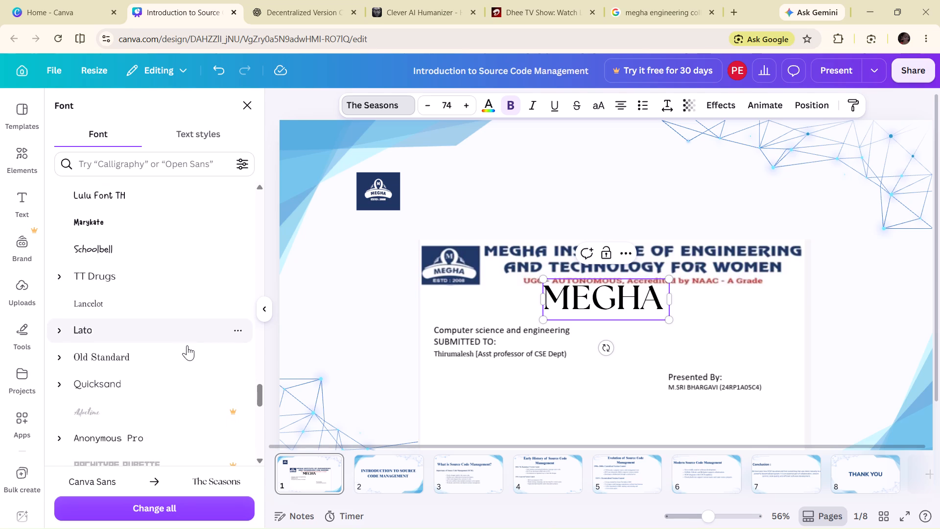
pyautogui.scroll(-1, 187, 345)
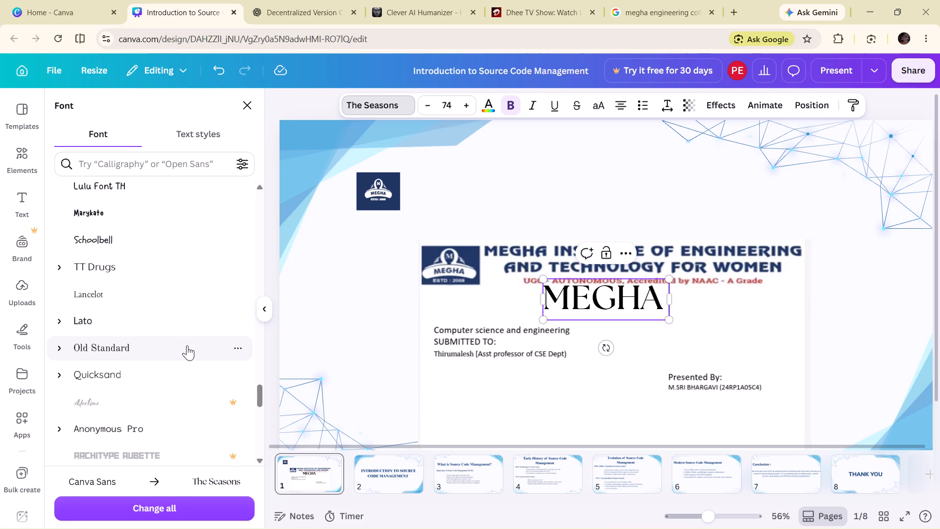
pyautogui.scroll(-5, 187, 345)
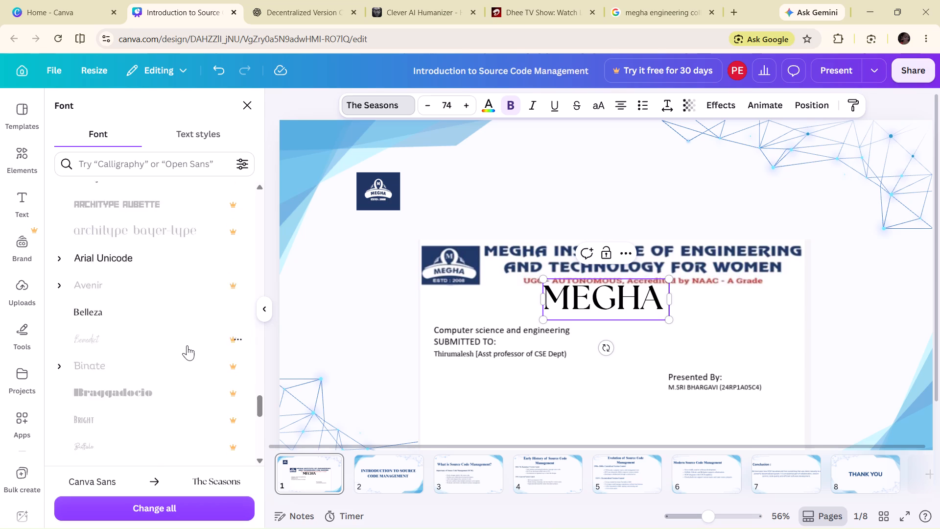
pyautogui.scroll(-5, 187, 345)
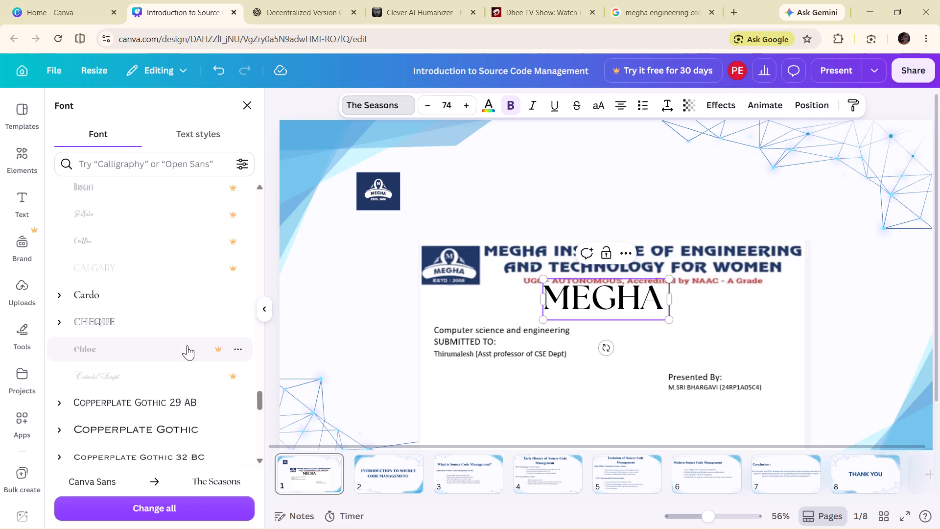
pyautogui.scroll(-6, 187, 345)
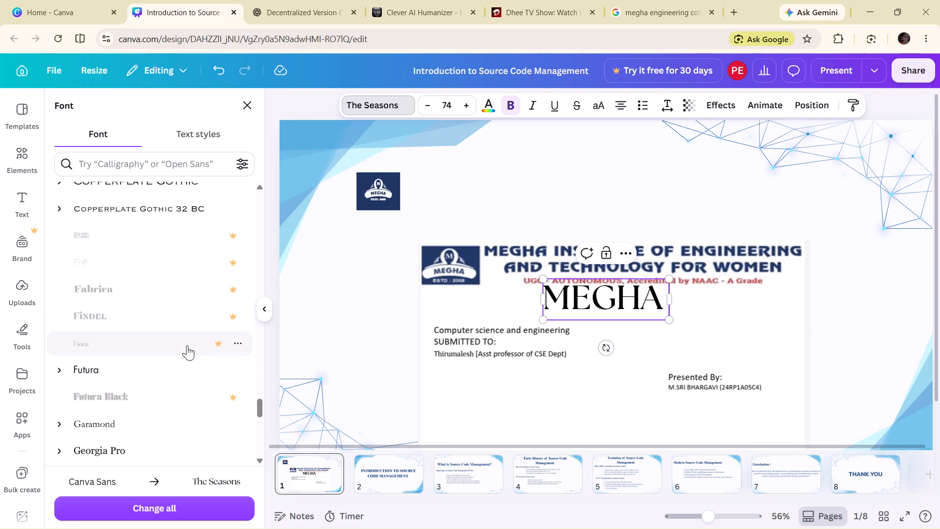
pyautogui.scroll(-2, 187, 345)
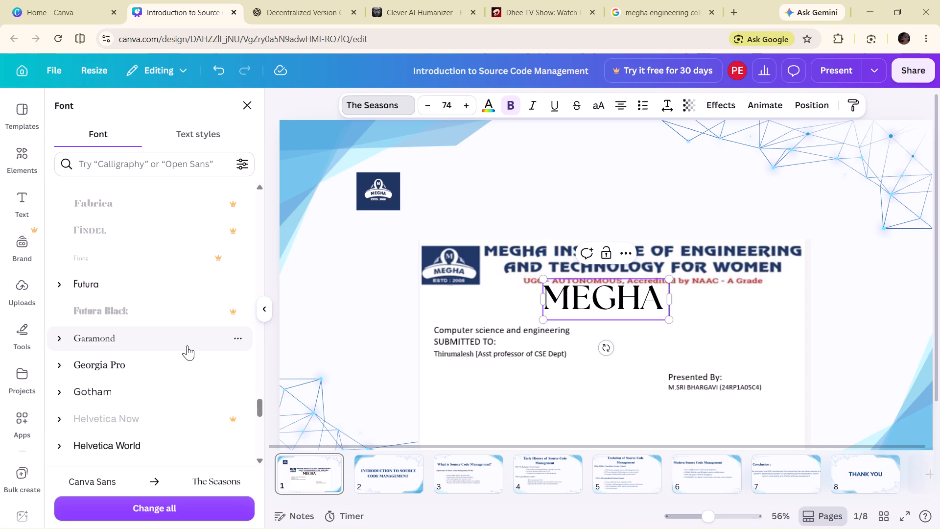
pyautogui.scroll(-5, 187, 345)
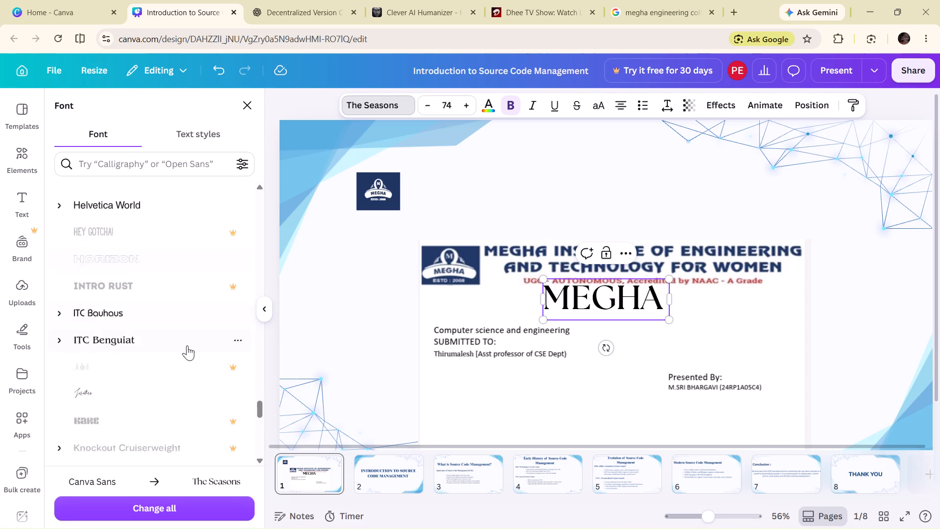
pyautogui.scroll(-6, 187, 345)
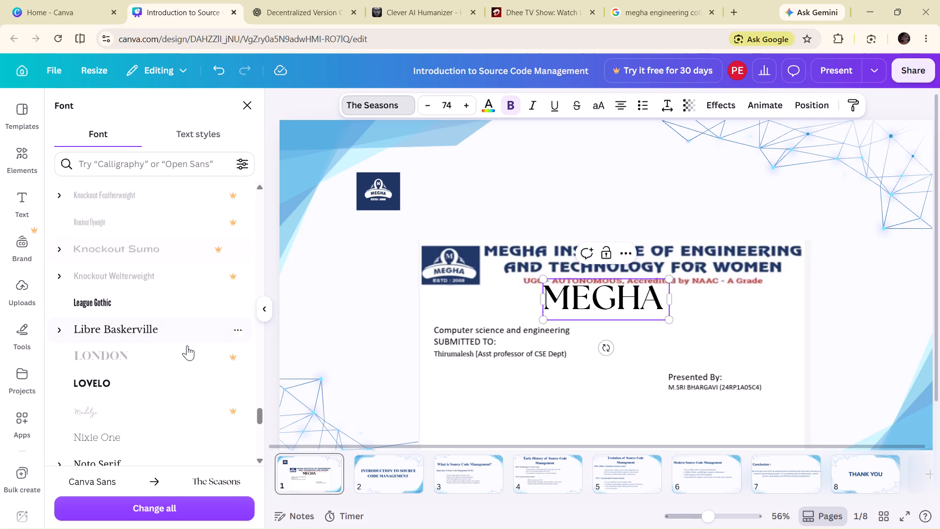
pyautogui.scroll(-2, 187, 345)
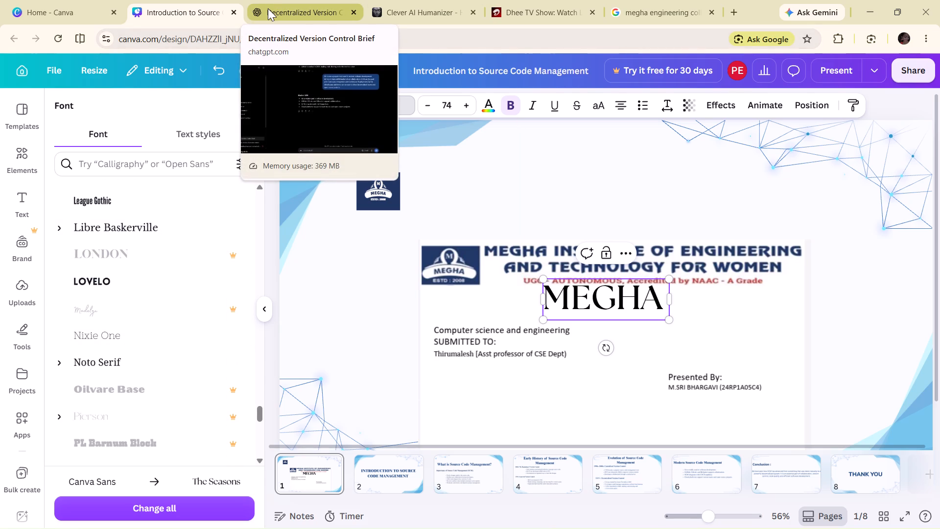
# Open a new blank browser tab.
pyautogui.click(729, 0)
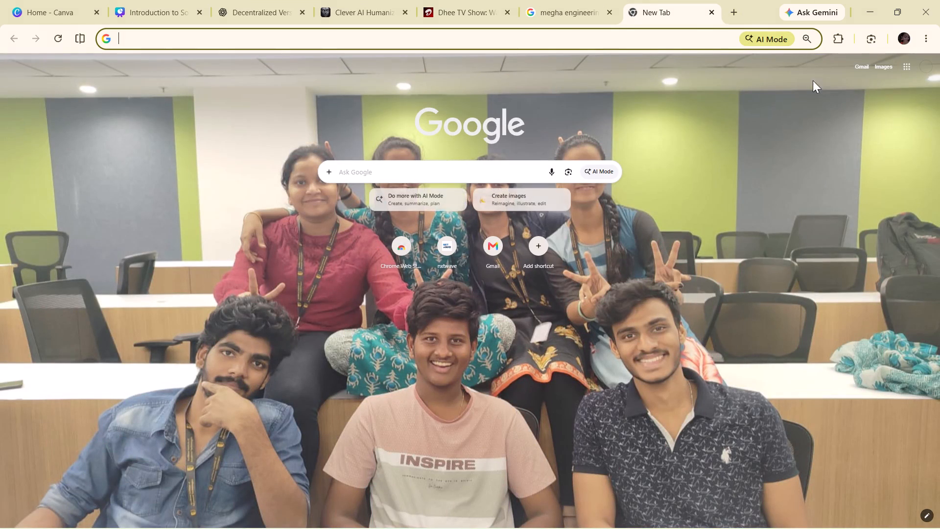
pyautogui.click(572, 178)
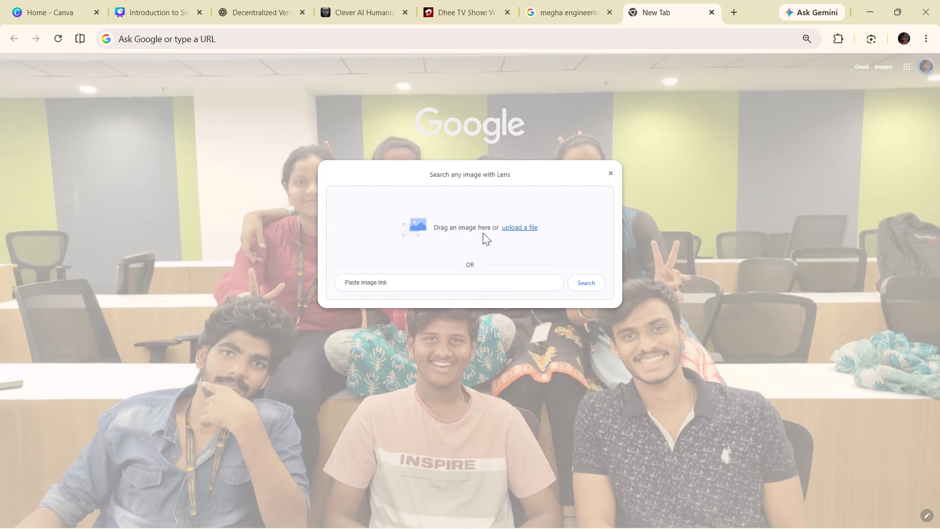